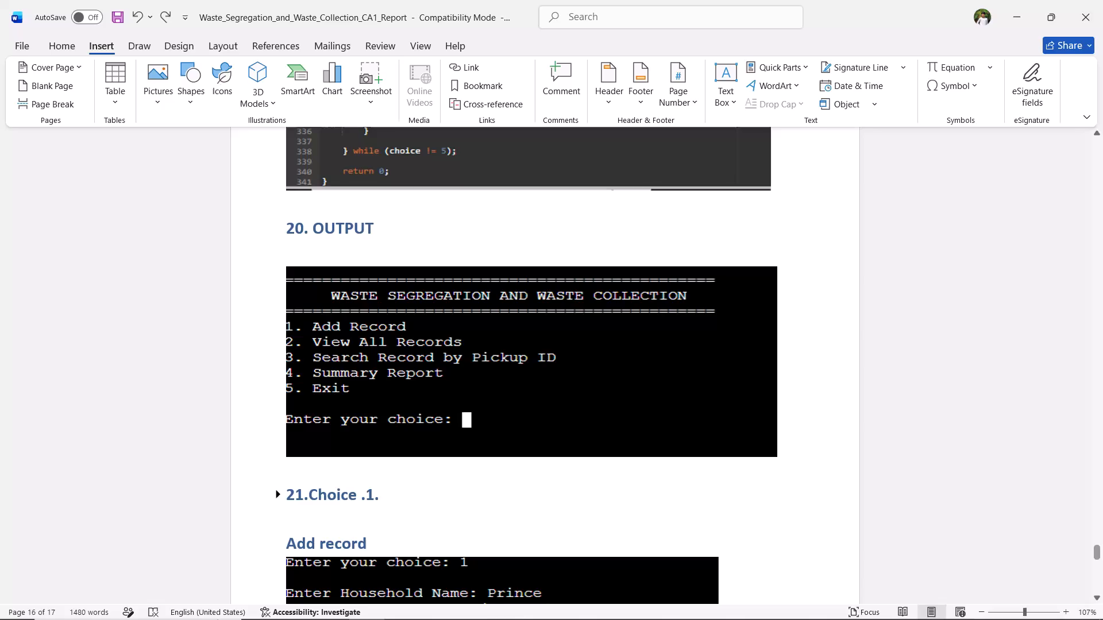
Delete the heading "21.Choice .1." and the empty space between it and the "Add record" heading.
{"action": "left_click", "coordinate": [378, 495]}
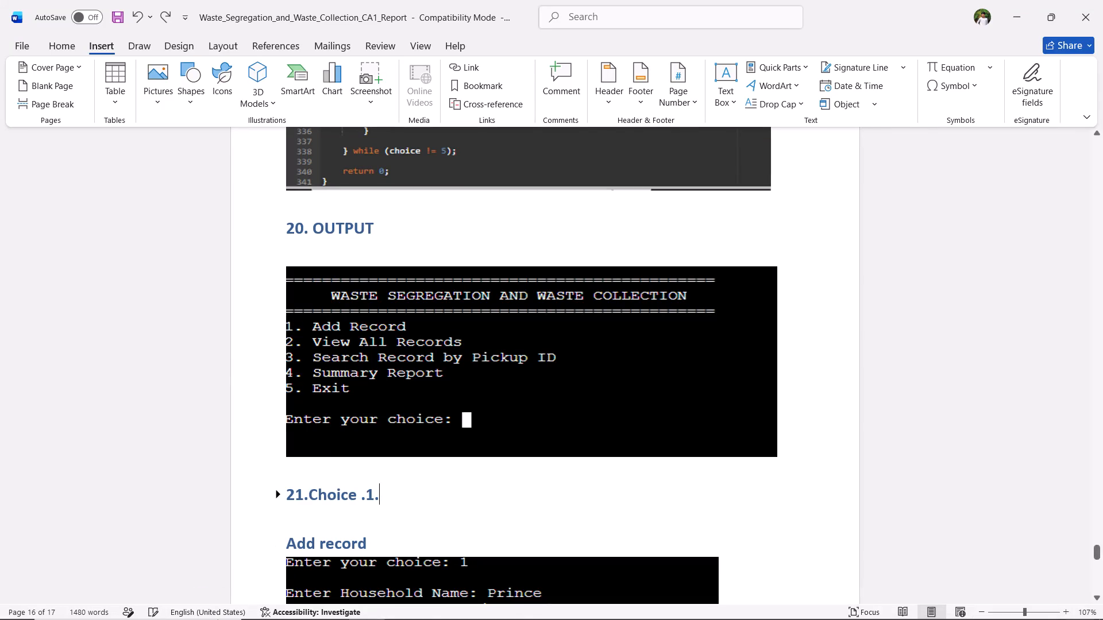
{"action": "key", "text": "BackSpace"}
{"action": "key", "text": "BackSpace"}
{"action": "key", "text": "BackSpace"}
{"action": "key", "text": "BackSpace"}
{"action": "key", "text": "BackSpace"}
{"action": "key", "text": "BackSpace"}
{"action": "key", "text": "BackSpace"}
{"action": "key", "text": "BackSpace"}
{"action": "key", "text": "BackSpace"}
{"action": "key", "text": "BackSpace"}
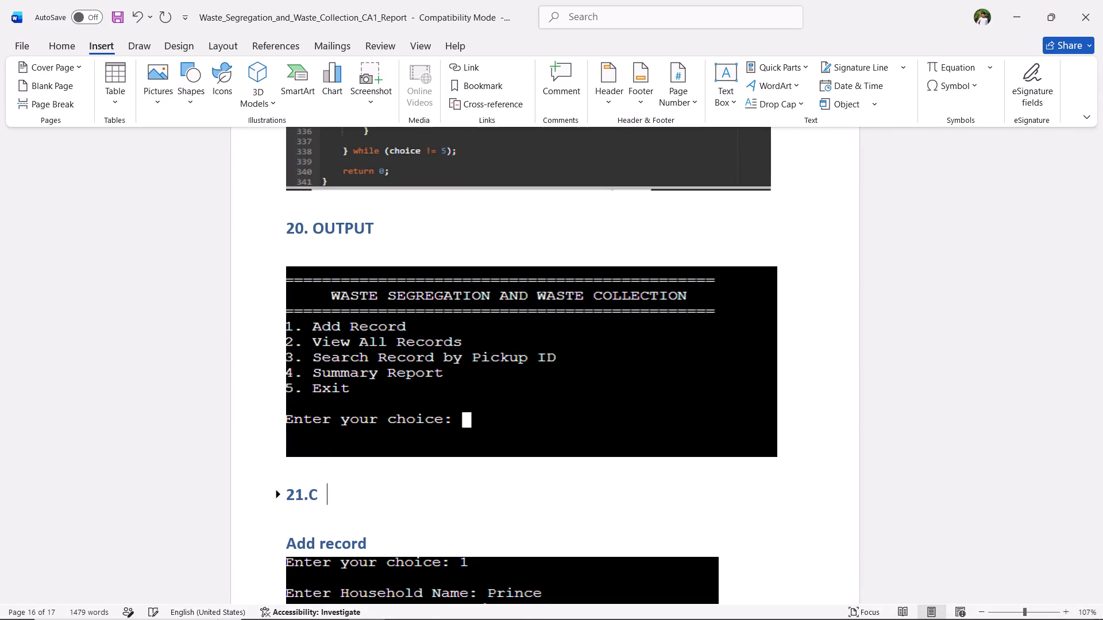
{"action": "key", "text": "BackSpace"}
{"action": "key", "text": "BackSpace"}
{"action": "key", "text": "BackSpace"}
{"action": "key", "text": "BackSpace"}
{"action": "key", "text": "BackSpace"}
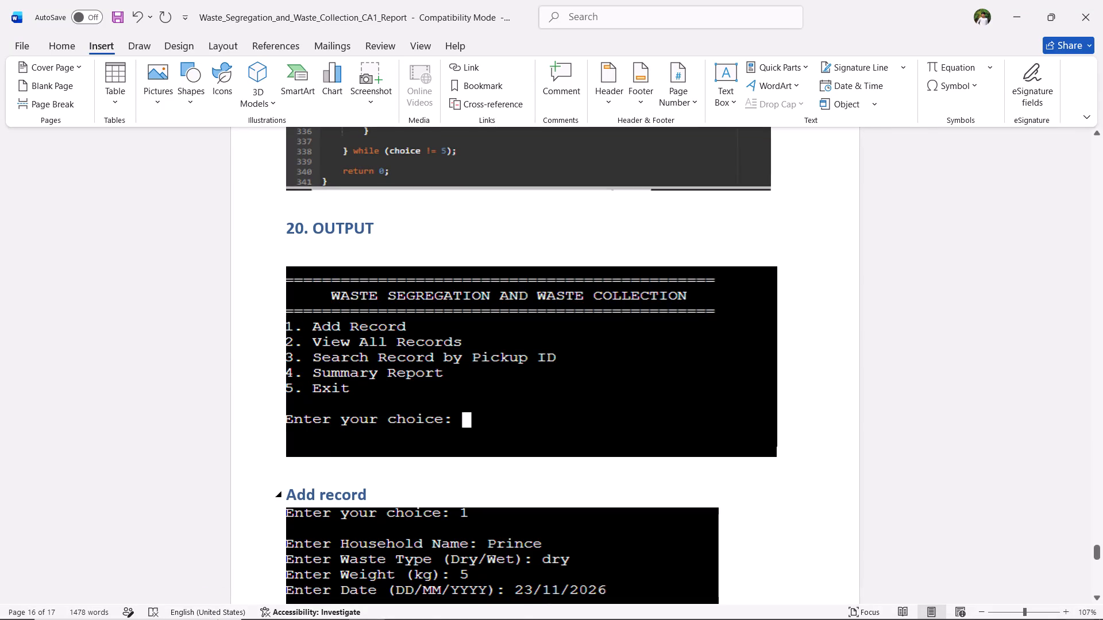
Copy the "Add record" heading to directly above the ALL RECORDS screenshot and remove the blank lines between them.
{"action": "left_click_drag", "start_coordinate": [286, 494], "coordinate": [375, 497]}
{"action": "key", "text": "ctrl+c"}
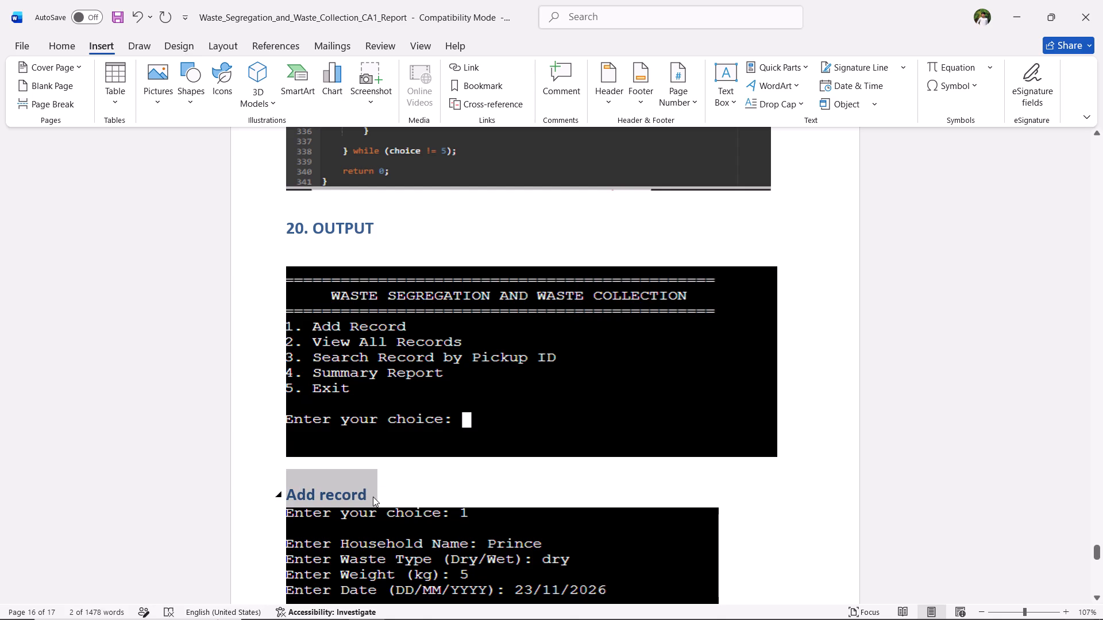
{"action": "scroll", "coordinate": [373, 497], "scroll_direction": "down", "scroll_amount": 2}
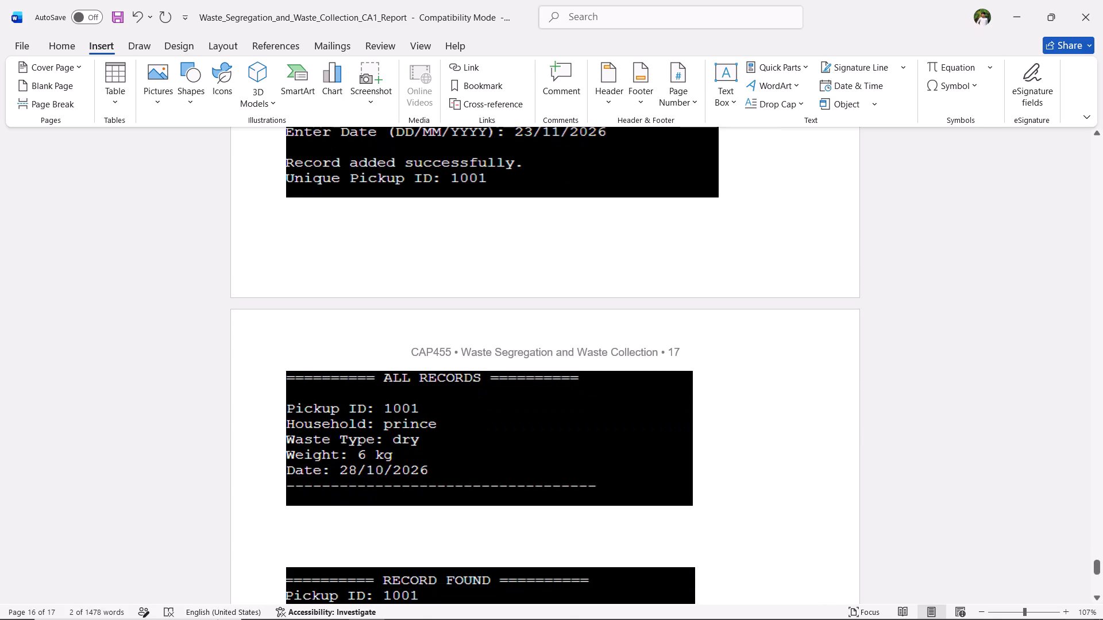
{"action": "left_click", "coordinate": [333, 339]}
{"action": "left_click", "coordinate": [722, 199]}
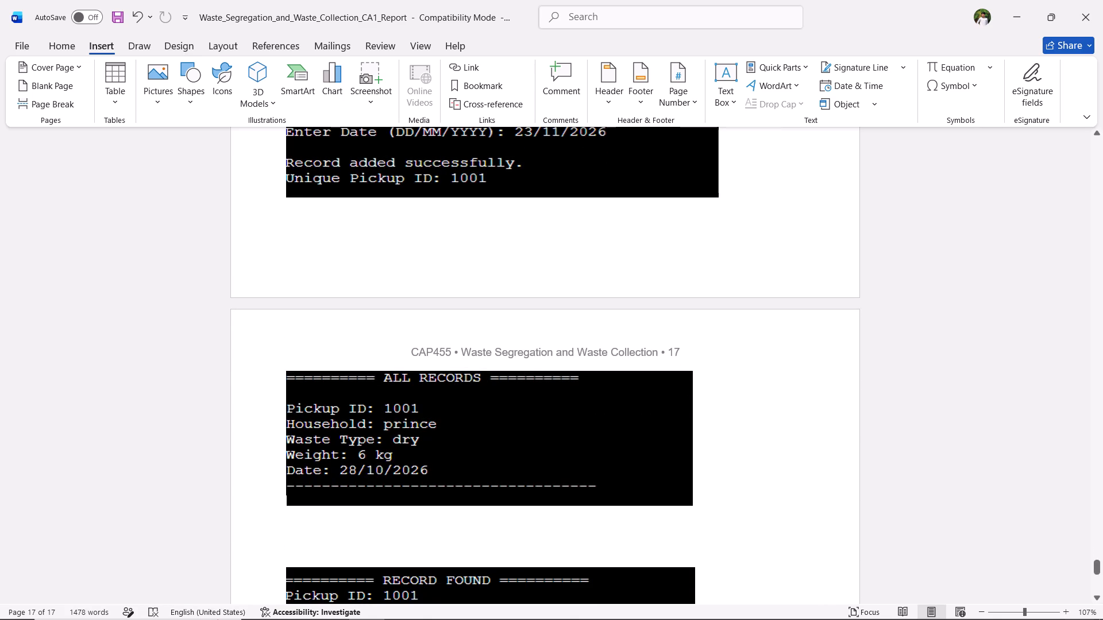
{"action": "key", "text": "Return"}
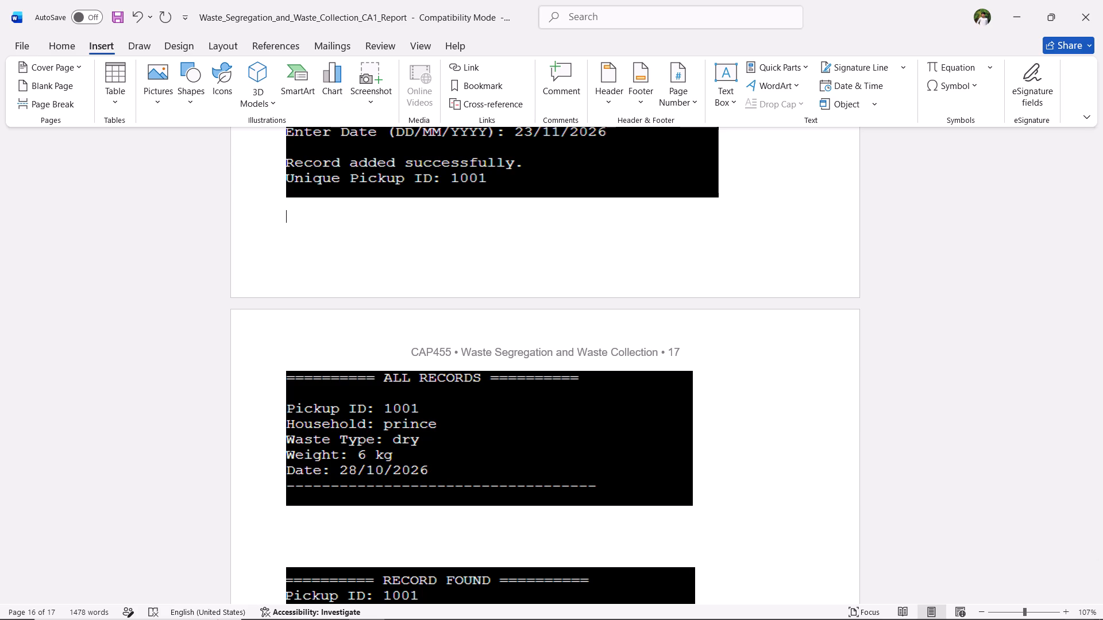
{"action": "key", "text": "ctrl+v"}
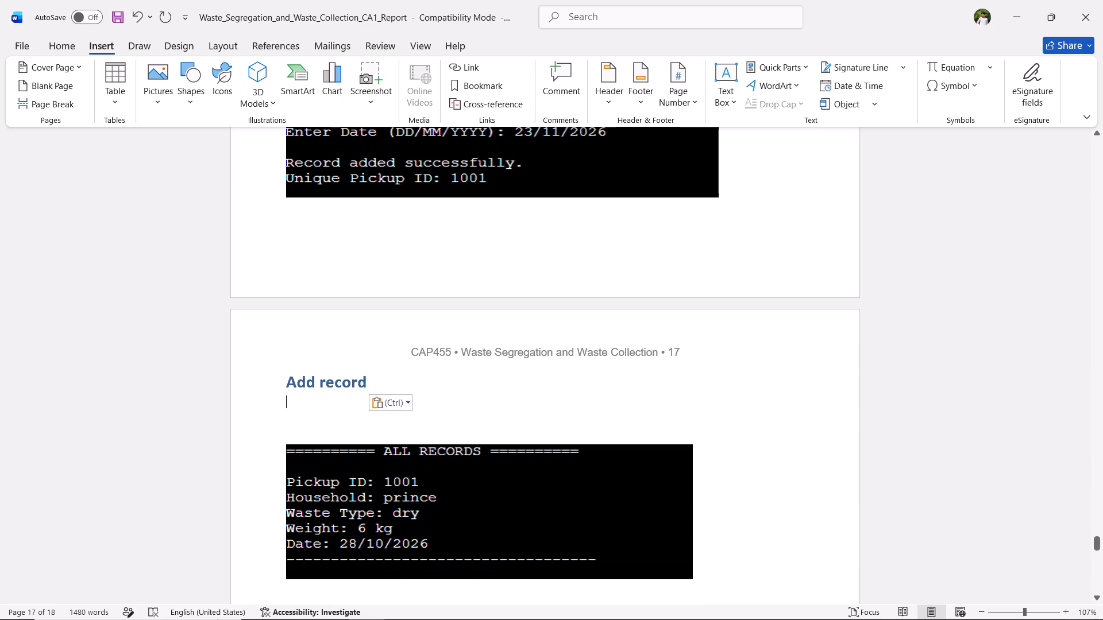
{"action": "left_click", "coordinate": [286, 427]}
{"action": "key", "text": "BackSpace"}
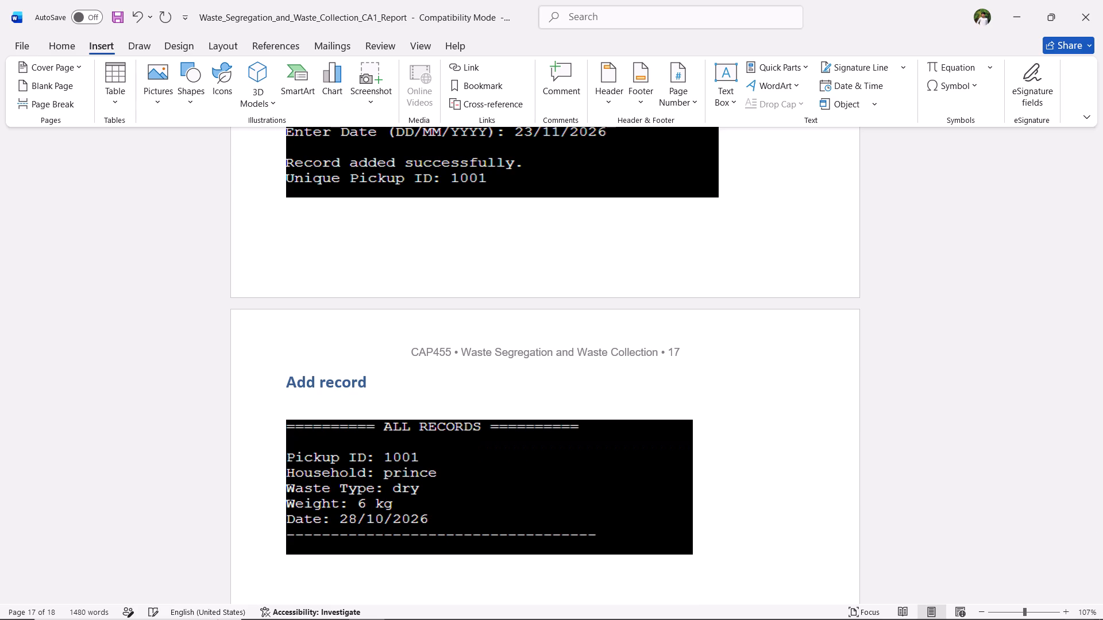
{"action": "key", "text": "BackSpace"}
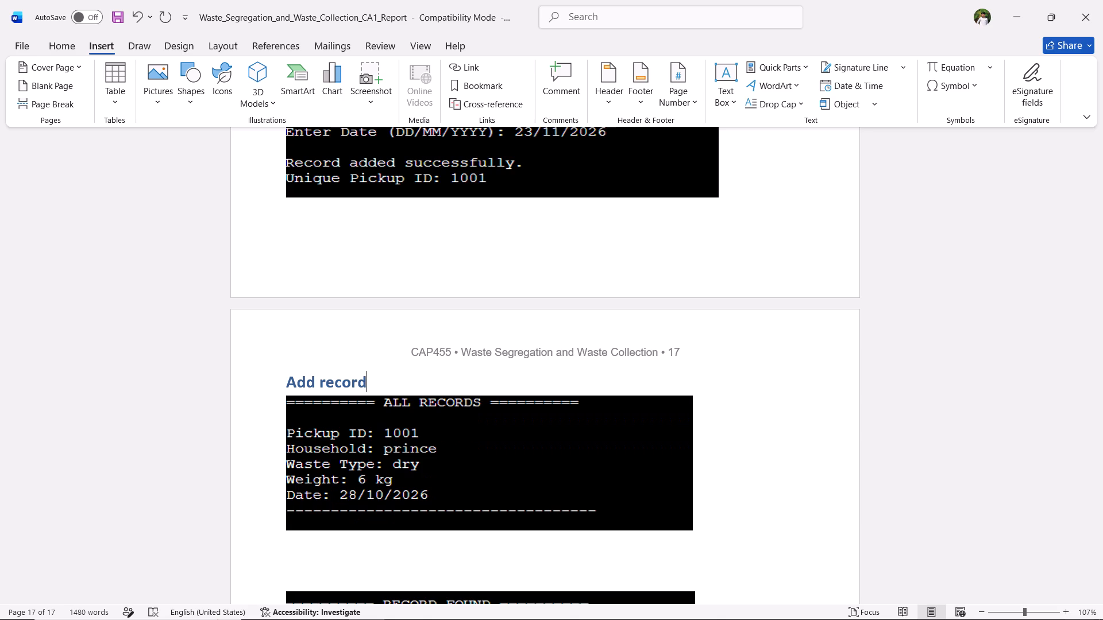
Replace the text of the copied heading above the ALL RECORDS screenshot with "All Record".
{"action": "key", "text": "BackSpace"}
{"action": "key", "text": "BackSpace"}
{"action": "key", "text": "BackSpace"}
{"action": "key", "text": "BackSpace"}
{"action": "key", "text": "BackSpace"}
{"action": "key", "text": "BackSpace"}
{"action": "key", "text": "BackSpace"}
{"action": "key", "text": "BackSpace"}
{"action": "key", "text": "BackSpace"}
{"action": "key", "text": "BackSpace"}
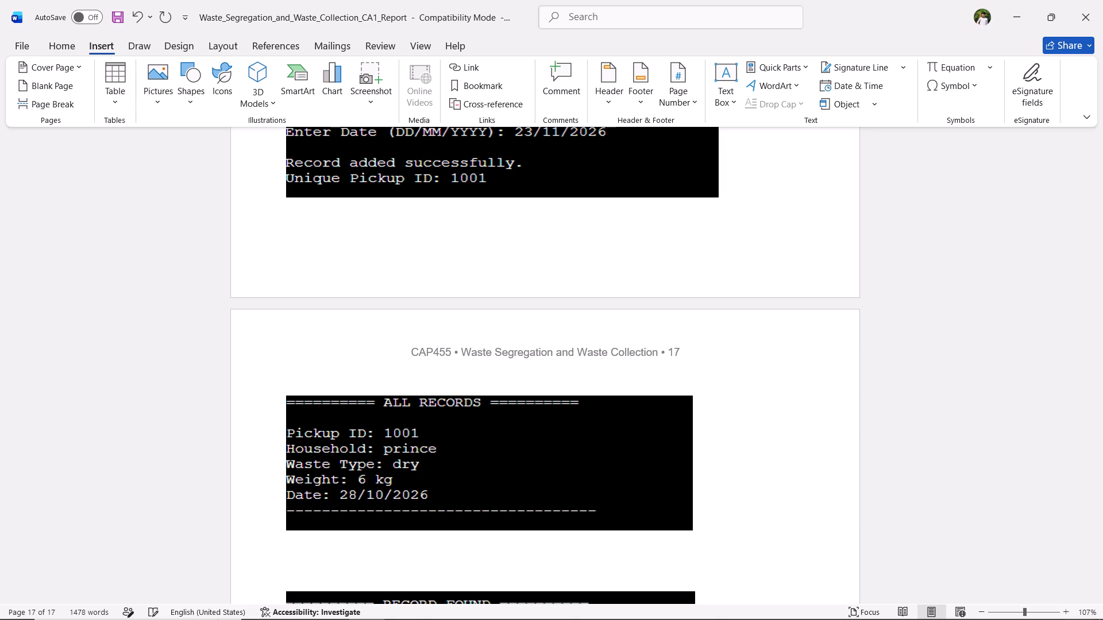
{"action": "type", "text": "all"}
{"action": "key", "text": "BackSpace"}
{"action": "key", "text": "BackSpace"}
{"action": "key", "text": "BackSpace"}
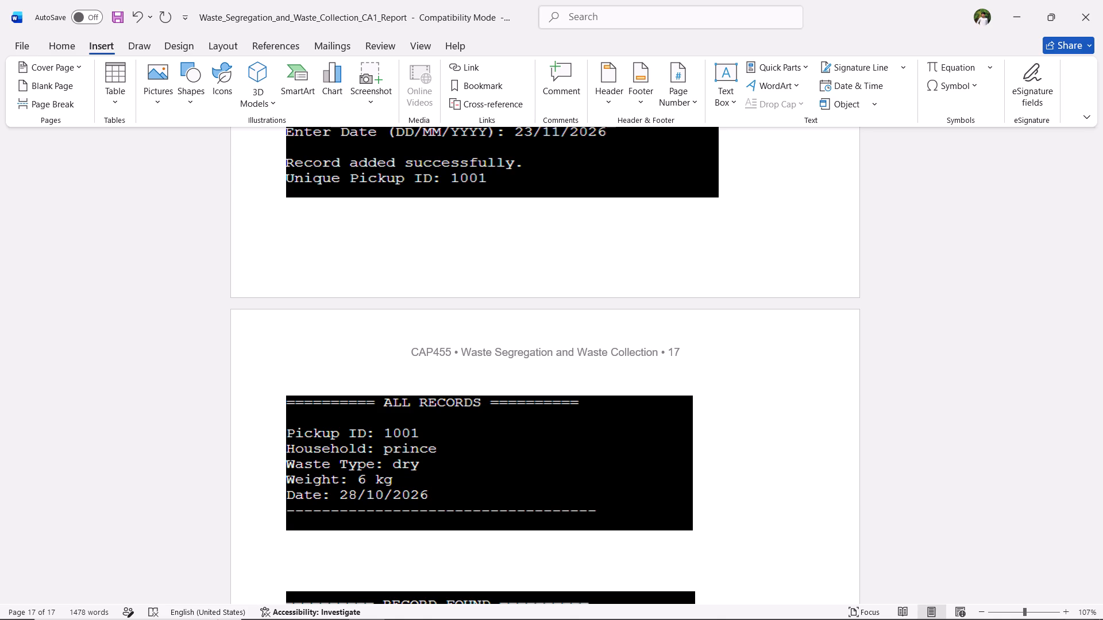
{"action": "key", "text": "a"}
{"action": "type", "text": "ll"}
{"action": "key", "text": "space"}
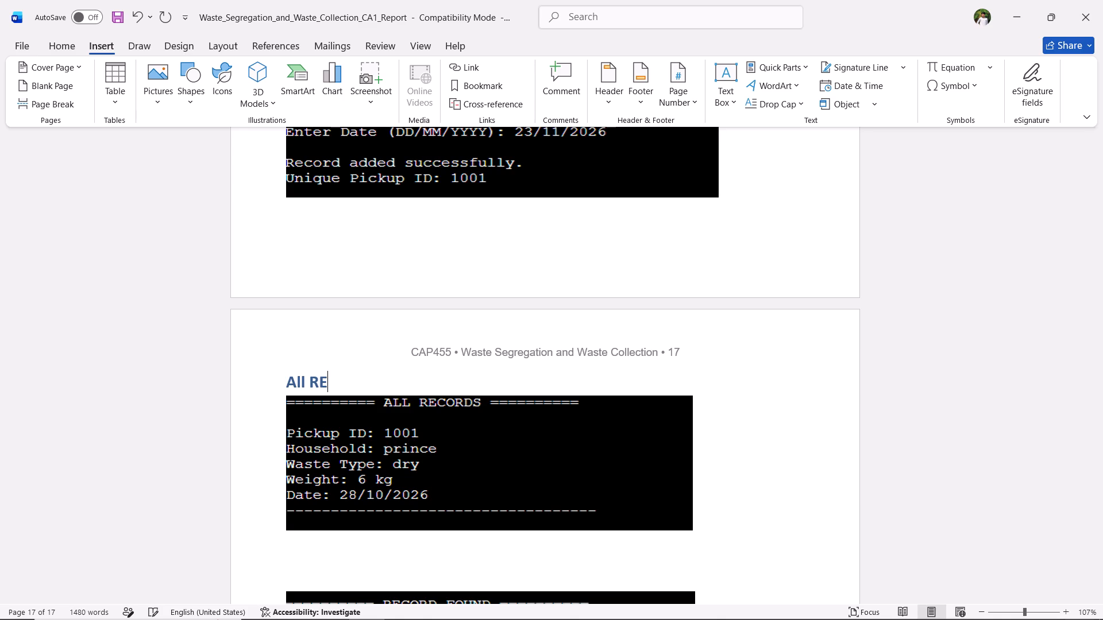
{"action": "type", "text": "ecord"}
Insert "View" at the start of the "All Record" heading so it reads "View All Record".
{"action": "scroll", "coordinate": [276, 437], "scroll_direction": "down", "scroll_amount": 1}
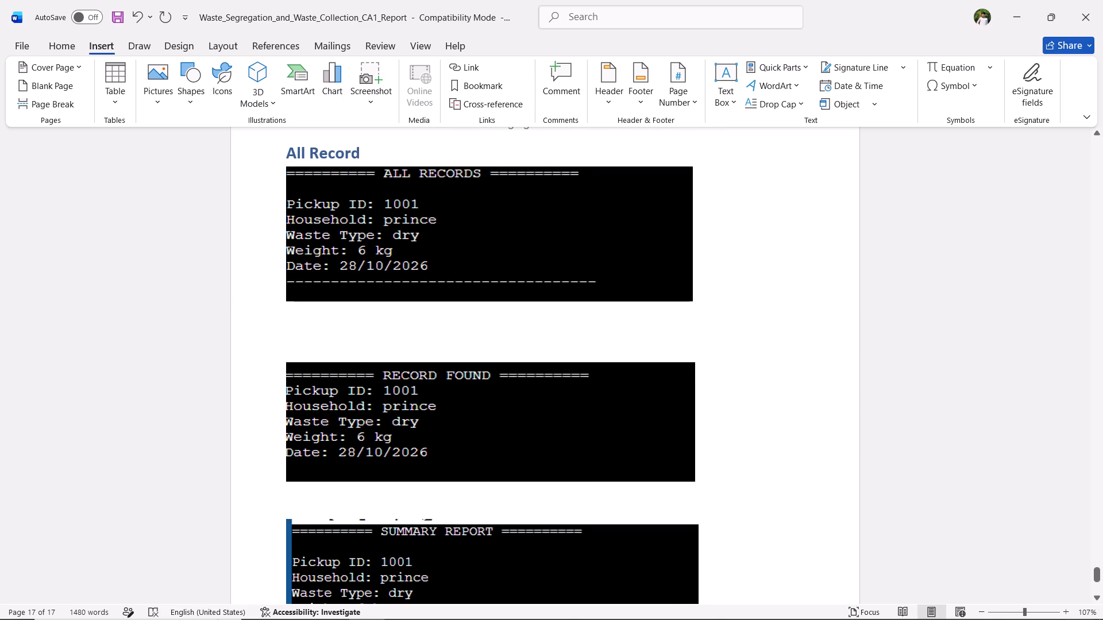
{"action": "scroll", "coordinate": [354, 348], "scroll_direction": "up", "scroll_amount": 2}
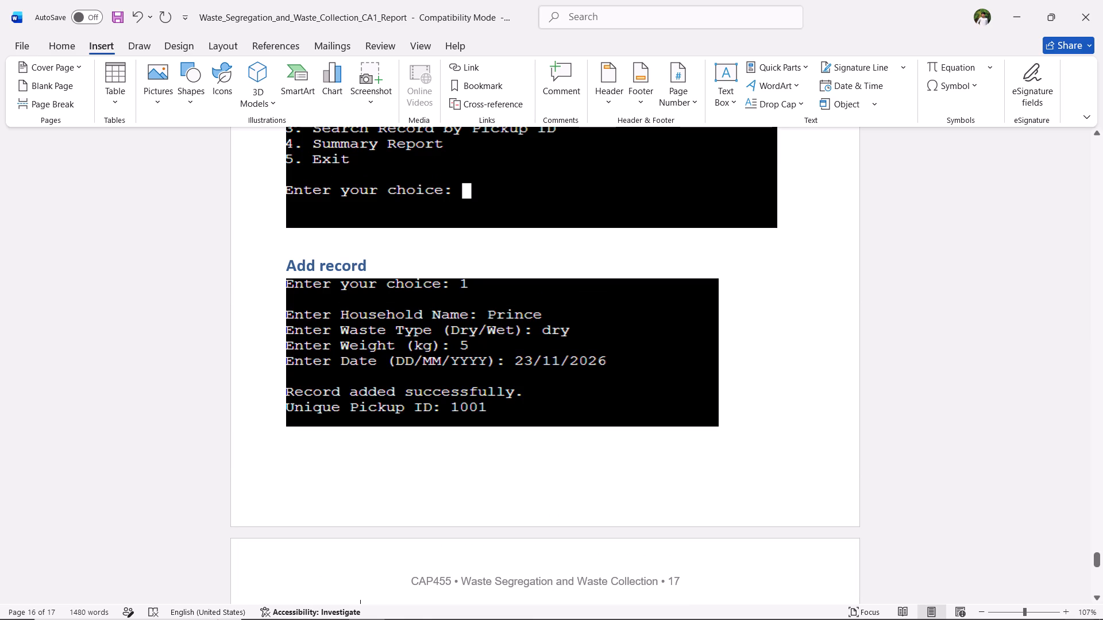
{"action": "scroll", "coordinate": [364, 354], "scroll_direction": "down", "scroll_amount": 2}
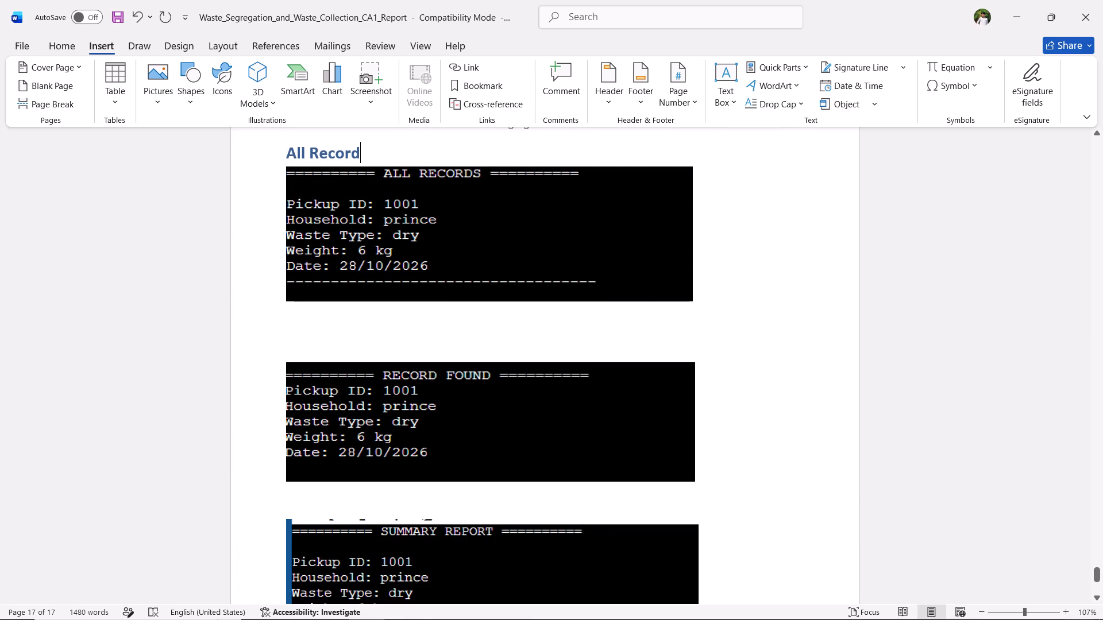
{"action": "left_click", "coordinate": [338, 352]}
{"action": "scroll", "coordinate": [338, 352], "scroll_direction": "up", "scroll_amount": 1}
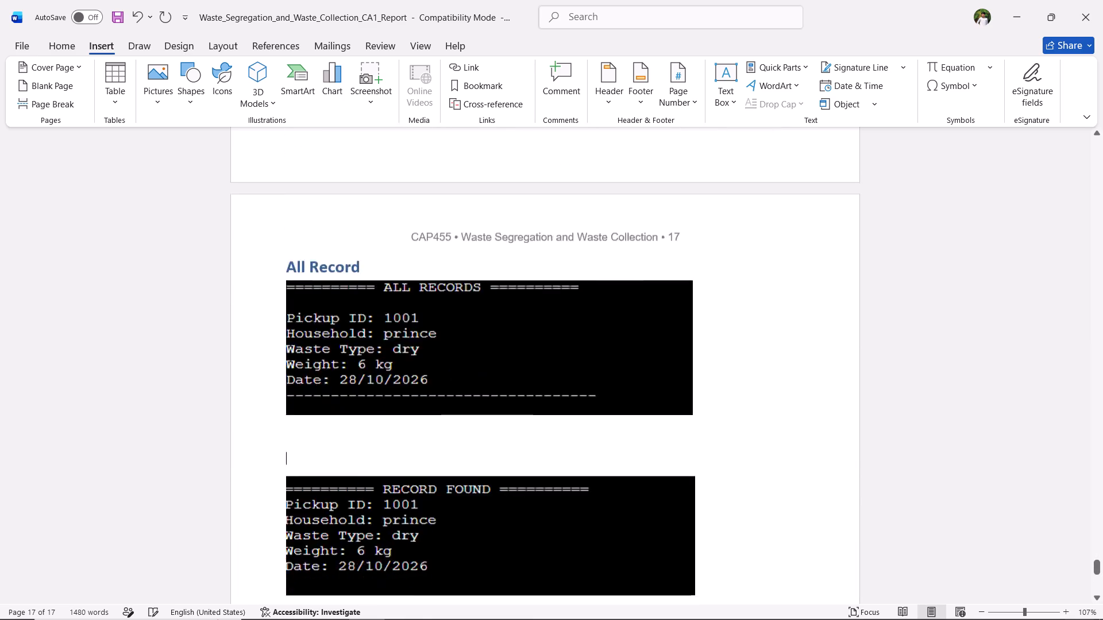
{"action": "scroll", "coordinate": [338, 352], "scroll_direction": "up", "scroll_amount": 2}
{"action": "scroll", "coordinate": [338, 352], "scroll_direction": "down", "scroll_amount": 1}
{"action": "scroll", "coordinate": [338, 355], "scroll_direction": "up", "scroll_amount": 1}
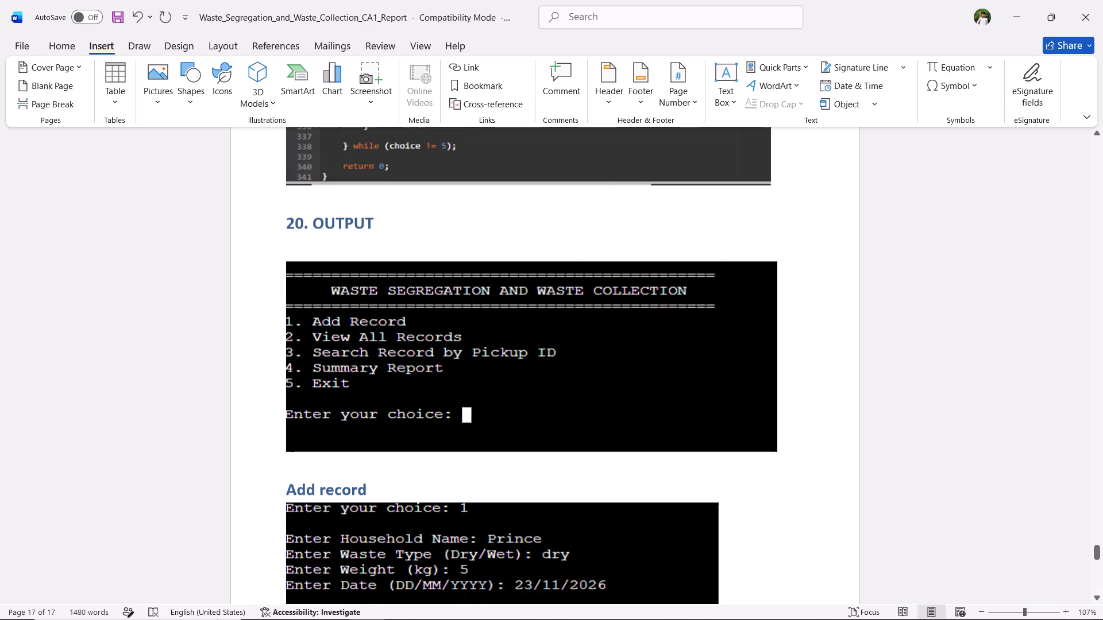
{"action": "scroll", "coordinate": [341, 370], "scroll_direction": "down", "scroll_amount": 1}
{"action": "scroll", "coordinate": [354, 289], "scroll_direction": "down", "scroll_amount": 1}
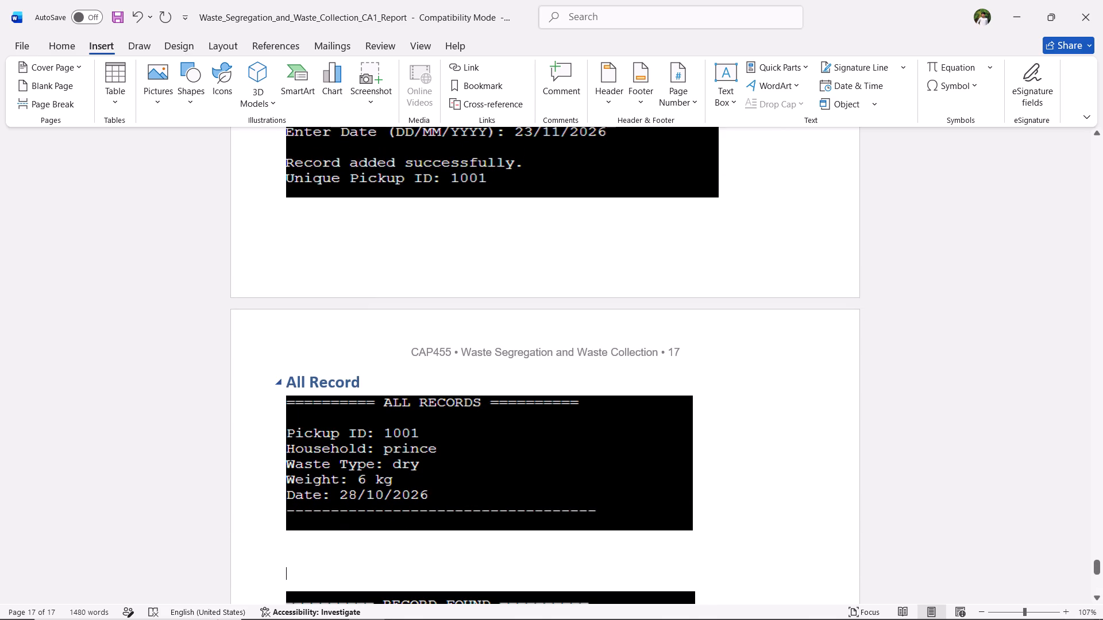
{"action": "left_click", "coordinate": [289, 381]}
{"action": "type", "text": "view"}
{"action": "key", "text": "space"}
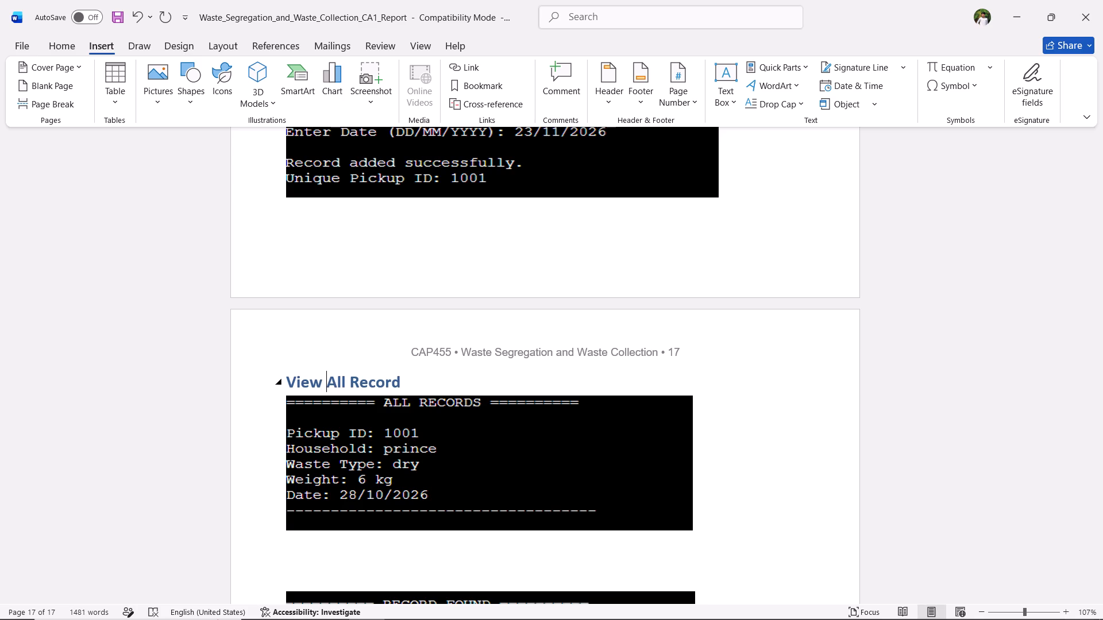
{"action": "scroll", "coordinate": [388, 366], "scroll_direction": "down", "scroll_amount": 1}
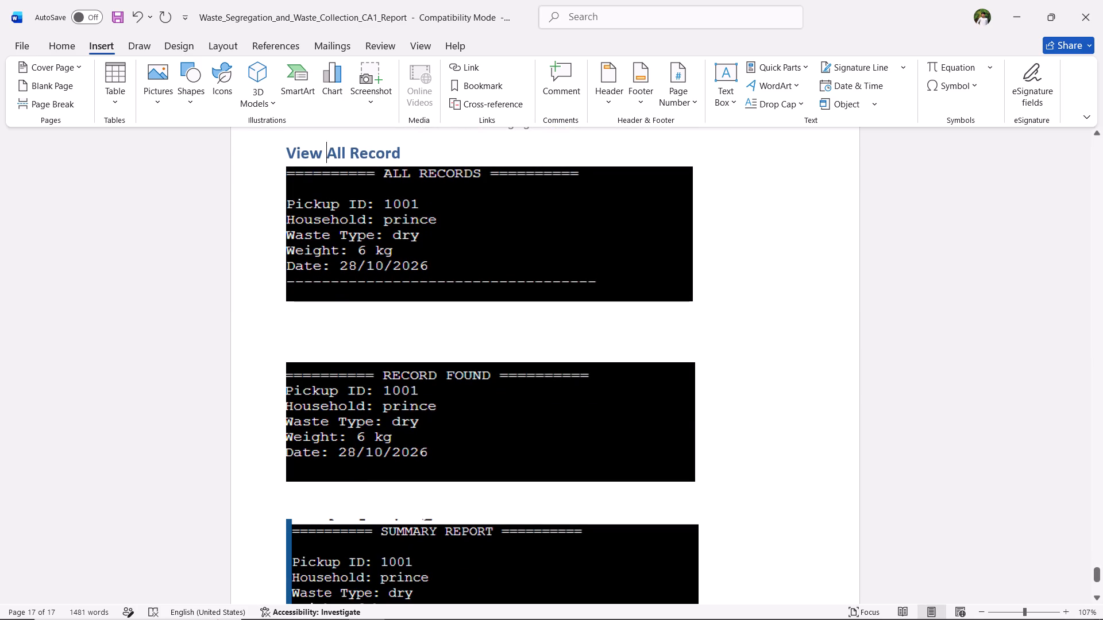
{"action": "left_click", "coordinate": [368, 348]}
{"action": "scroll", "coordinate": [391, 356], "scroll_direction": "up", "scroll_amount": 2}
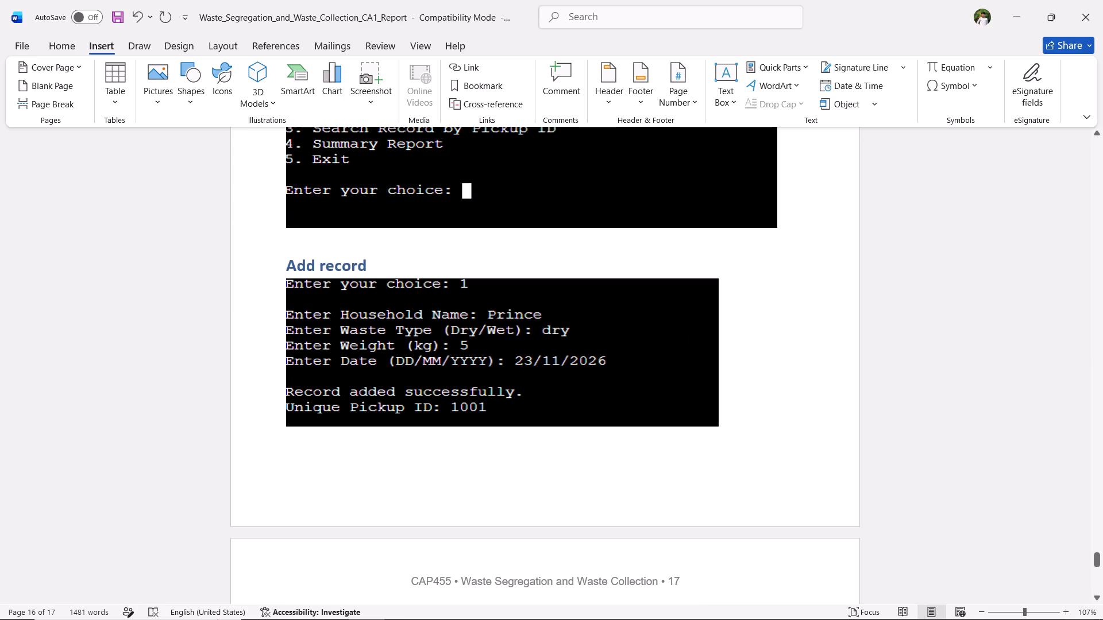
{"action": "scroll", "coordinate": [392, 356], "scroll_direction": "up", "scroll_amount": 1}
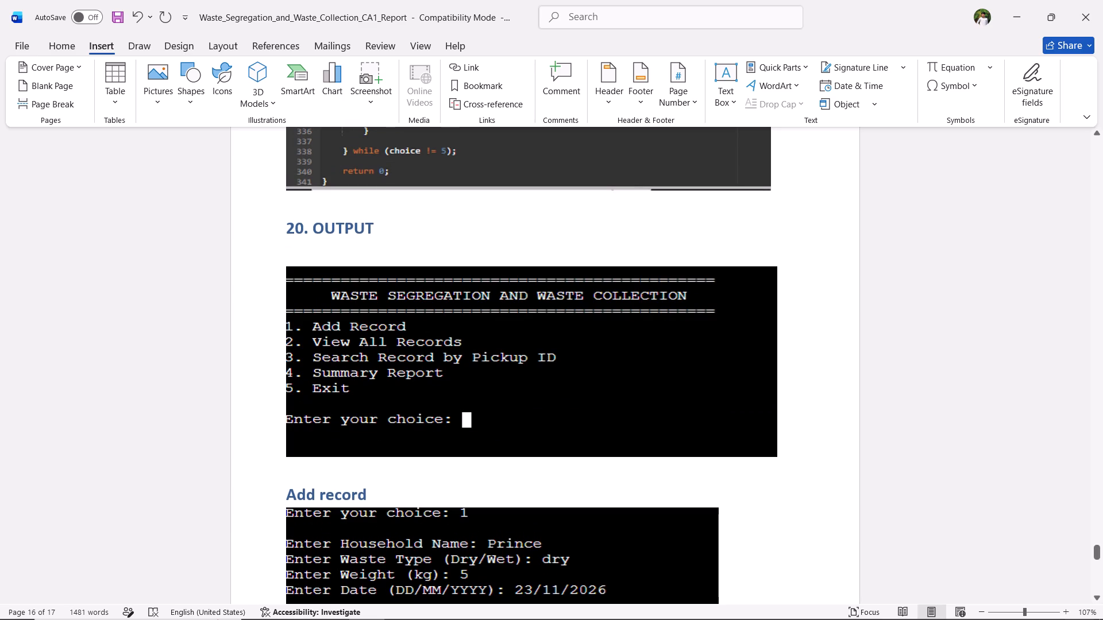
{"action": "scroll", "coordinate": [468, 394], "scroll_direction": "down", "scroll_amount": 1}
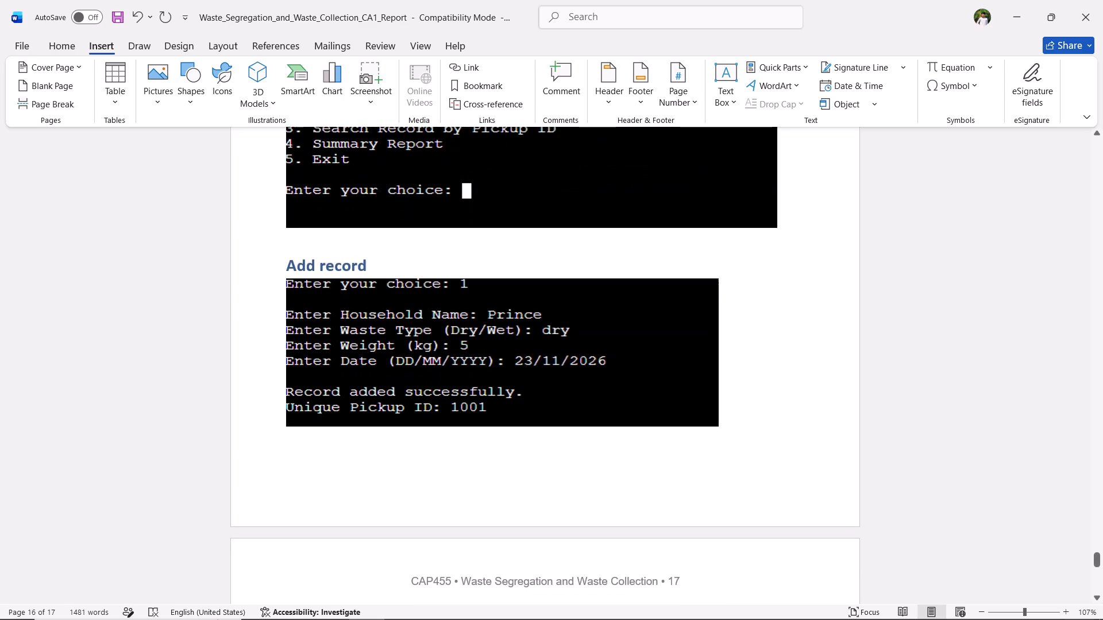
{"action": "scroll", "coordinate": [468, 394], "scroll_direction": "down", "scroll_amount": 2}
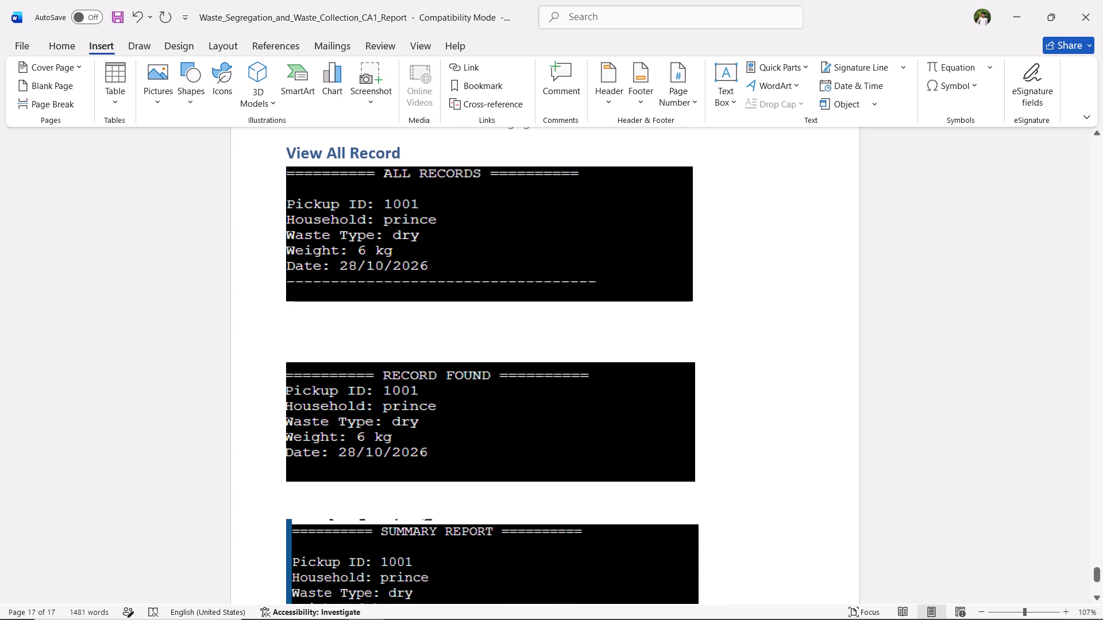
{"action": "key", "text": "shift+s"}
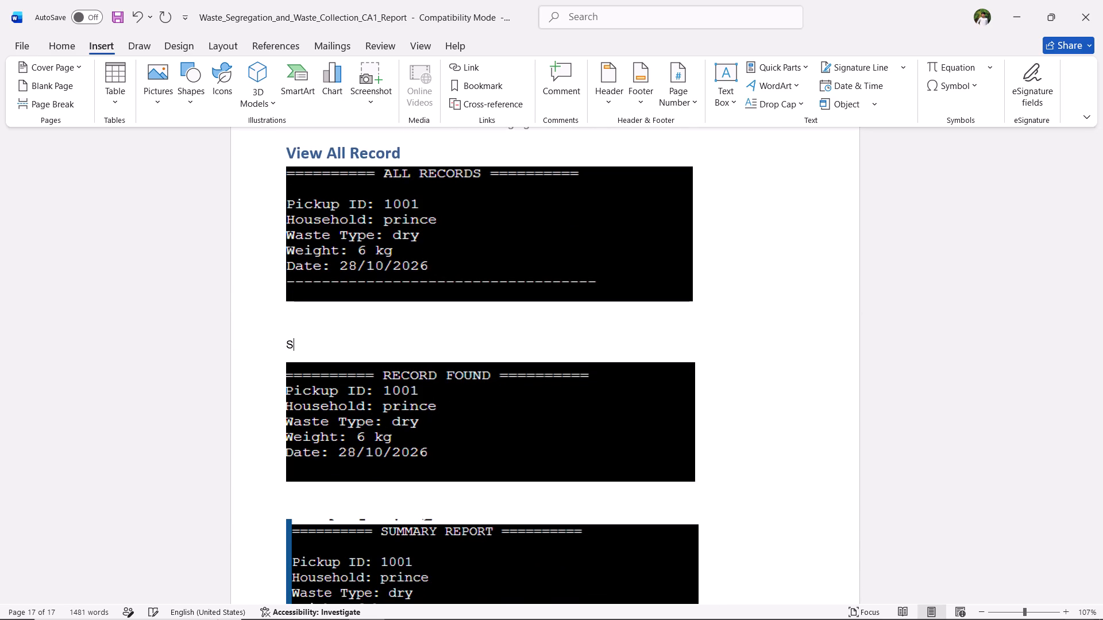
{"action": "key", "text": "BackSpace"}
Copy the "View All Record" heading to the empty line above the RECORD FOUND screenshot.
{"action": "scroll", "coordinate": [441, 385], "scroll_direction": "up", "scroll_amount": 1}
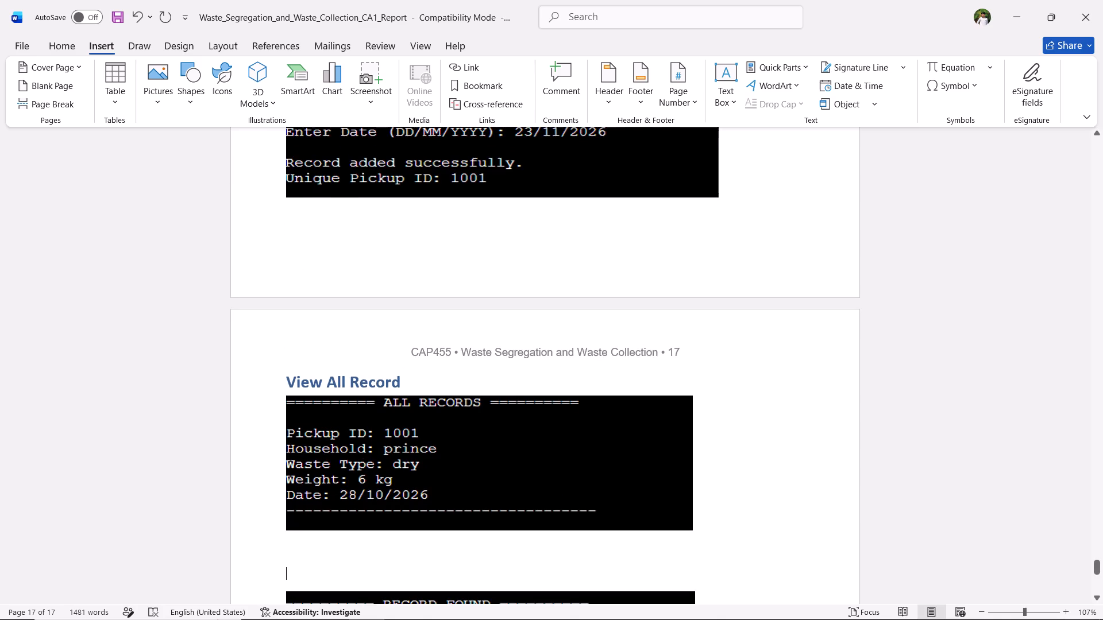
{"action": "left_click_drag", "start_coordinate": [286, 378], "coordinate": [391, 380]}
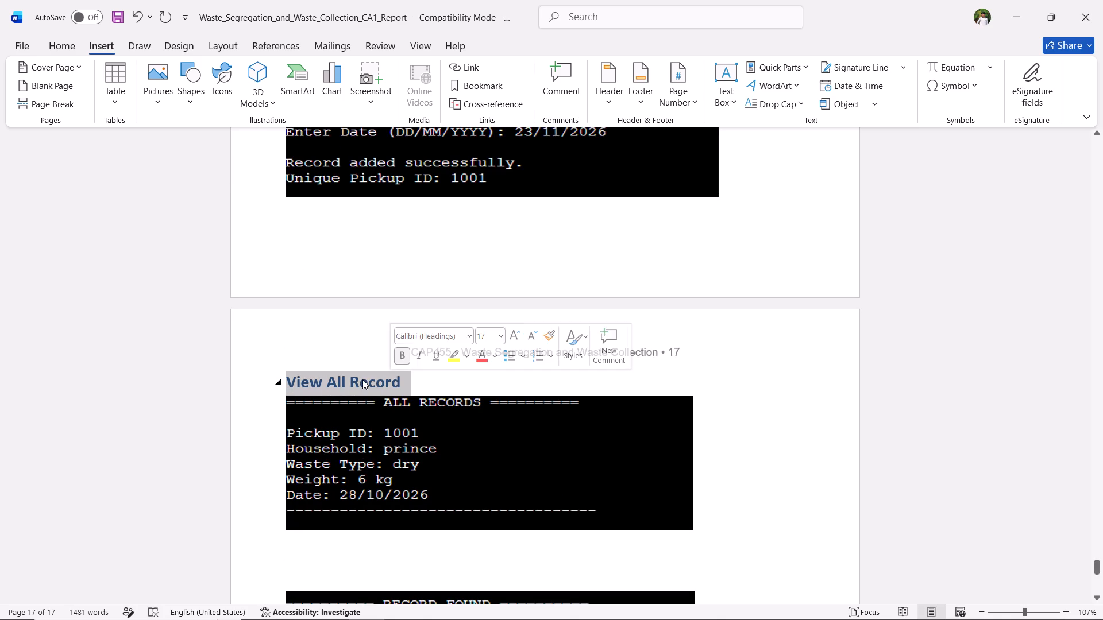
{"action": "key", "text": "ctrl+c"}
{"action": "scroll", "coordinate": [361, 379], "scroll_direction": "down", "scroll_amount": 2}
{"action": "scroll", "coordinate": [356, 373], "scroll_direction": "up", "scroll_amount": 1}
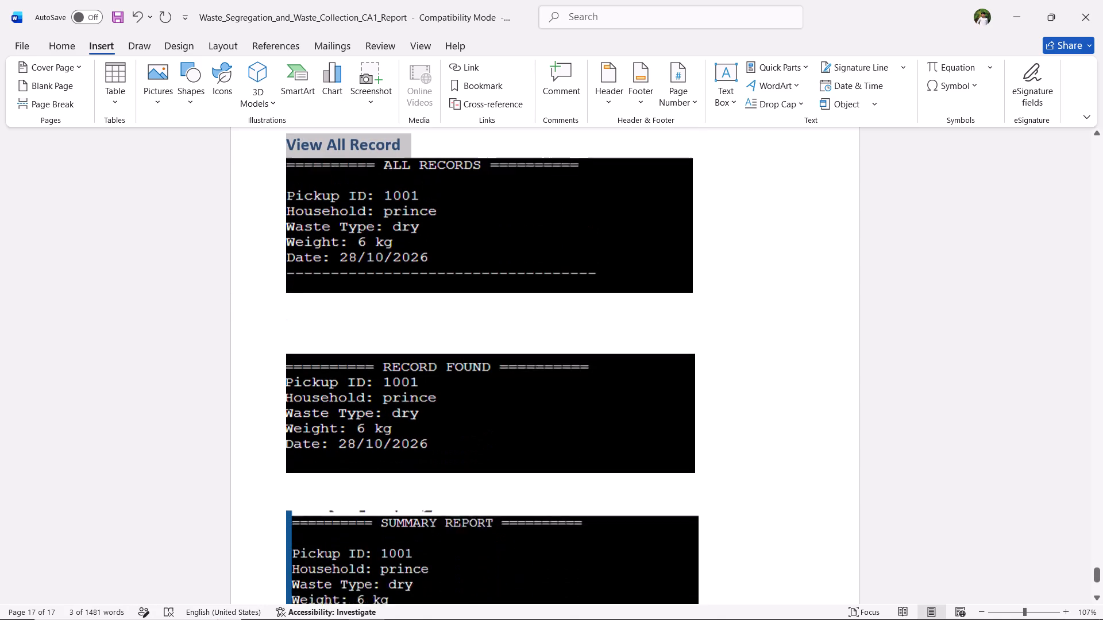
{"action": "left_click", "coordinate": [346, 351]}
{"action": "key", "text": "ctrl+v"}
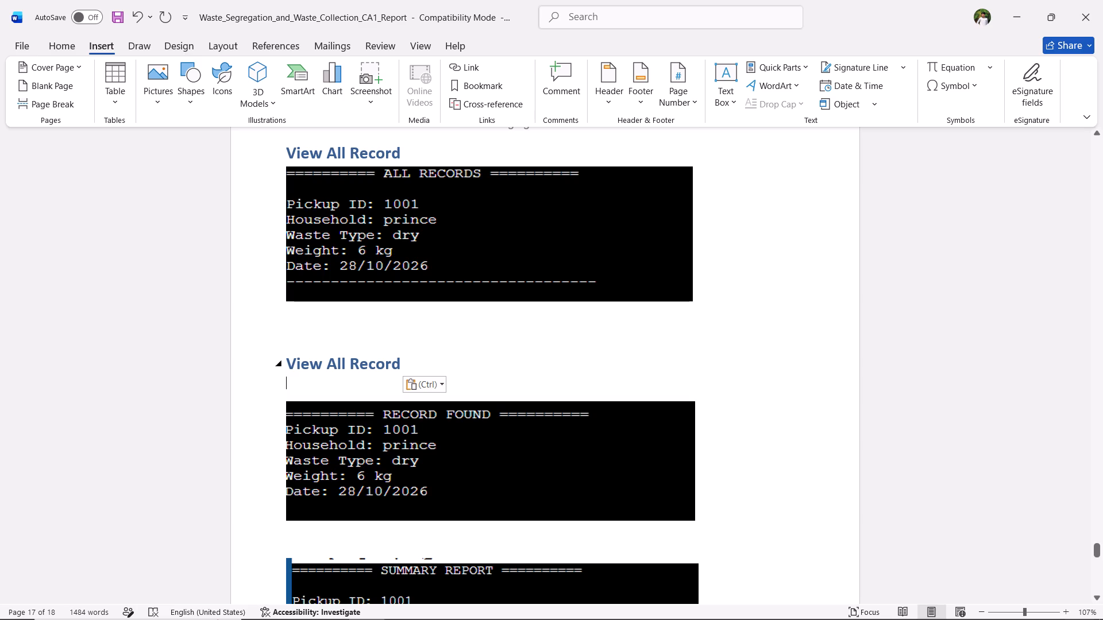
Replace "View All" in the heading above the RECORD FOUND screenshot with "Search Record by pickup Id".
{"action": "left_click", "coordinate": [346, 364]}
{"action": "key", "text": "BackSpace"}
{"action": "key", "text": "BackSpace"}
{"action": "key", "text": "BackSpace"}
{"action": "key", "text": "BackSpace"}
{"action": "key", "text": "BackSpace"}
{"action": "key", "text": "BackSpace"}
{"action": "key", "text": "BackSpace"}
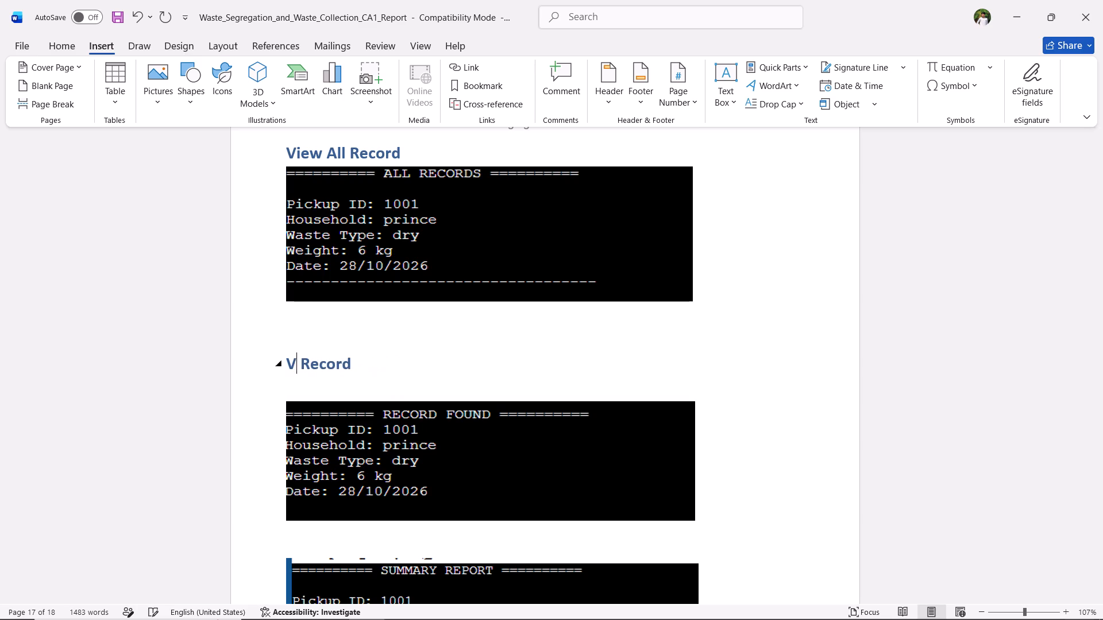
{"action": "key", "text": "BackSpace"}
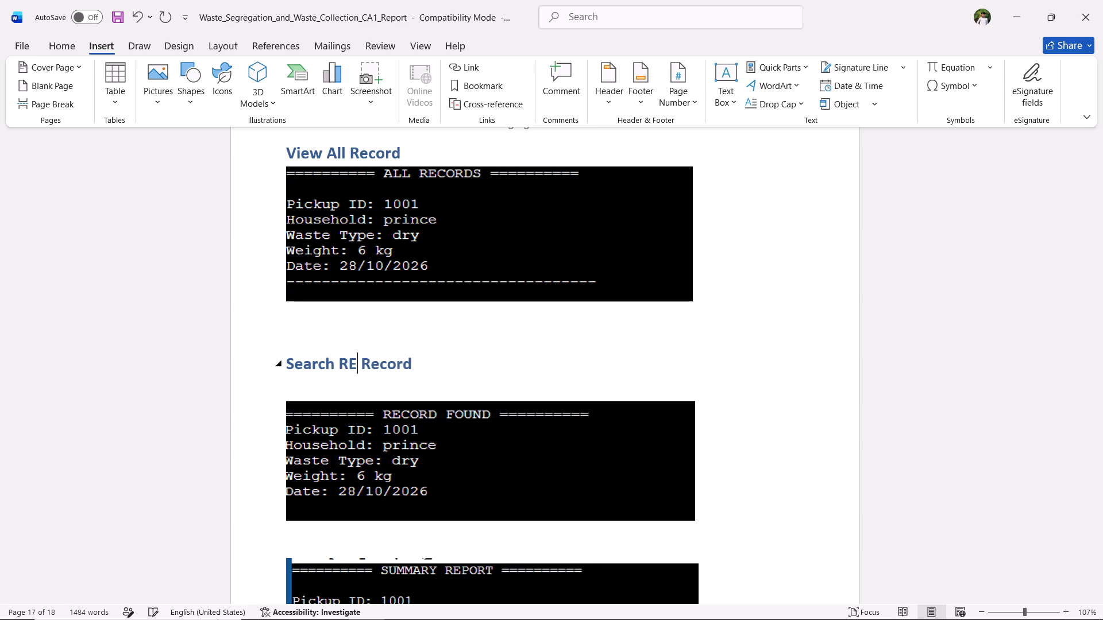
{"action": "type", "text": "ecord"}
{"action": "key", "text": "b"}
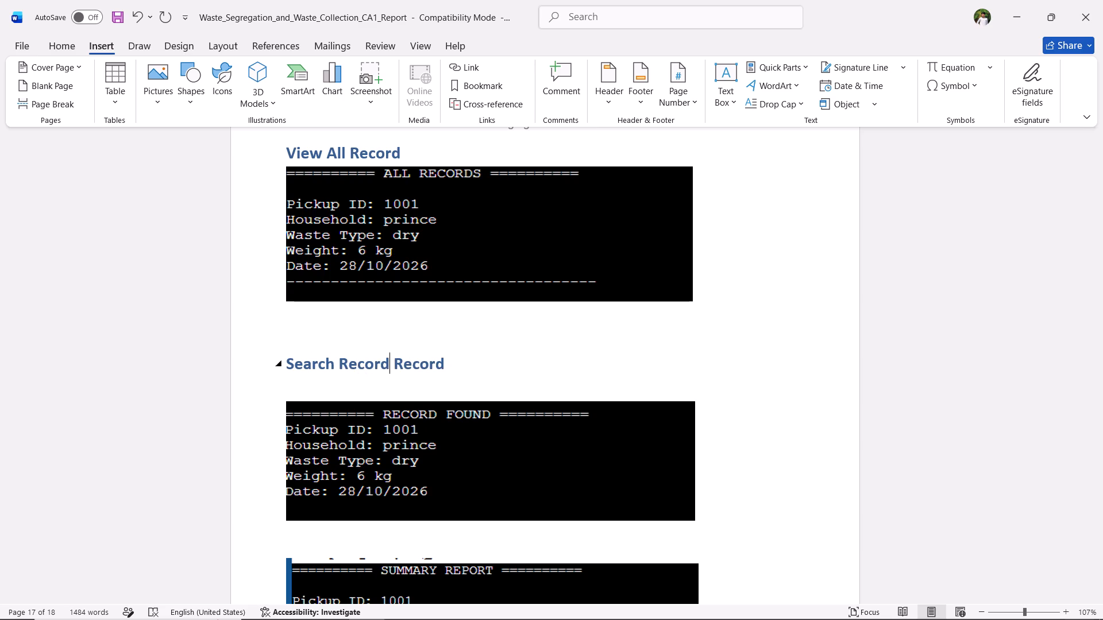
{"action": "key", "text": "BackSpace"}
{"action": "key", "text": "space"}
{"action": "type", "text": "by"}
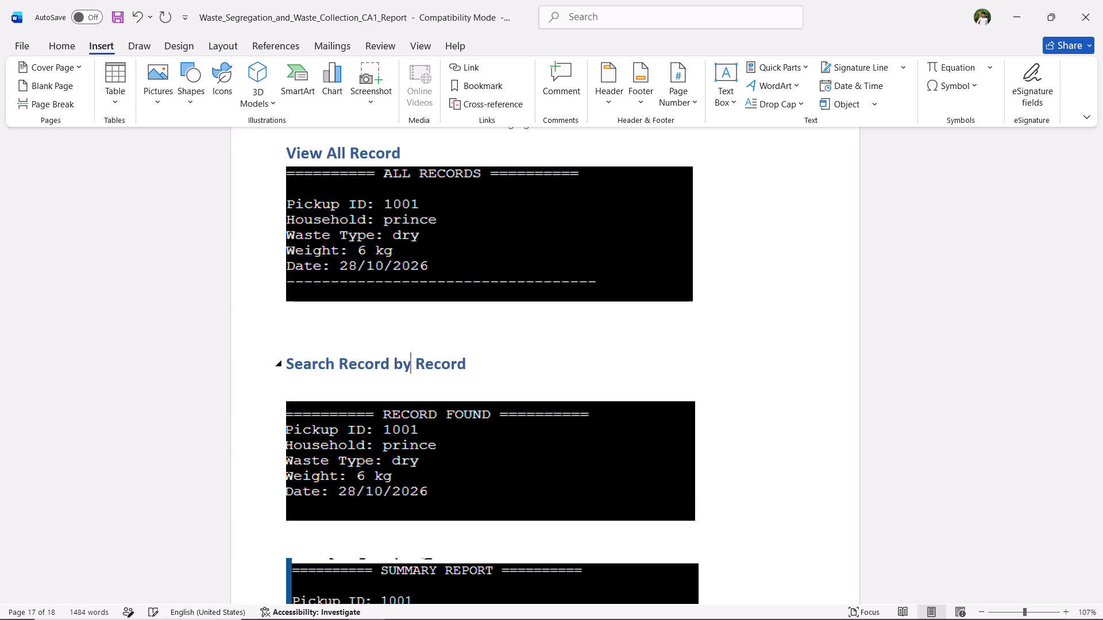
{"action": "key", "text": "space"}
{"action": "type", "text": "pickup id"}
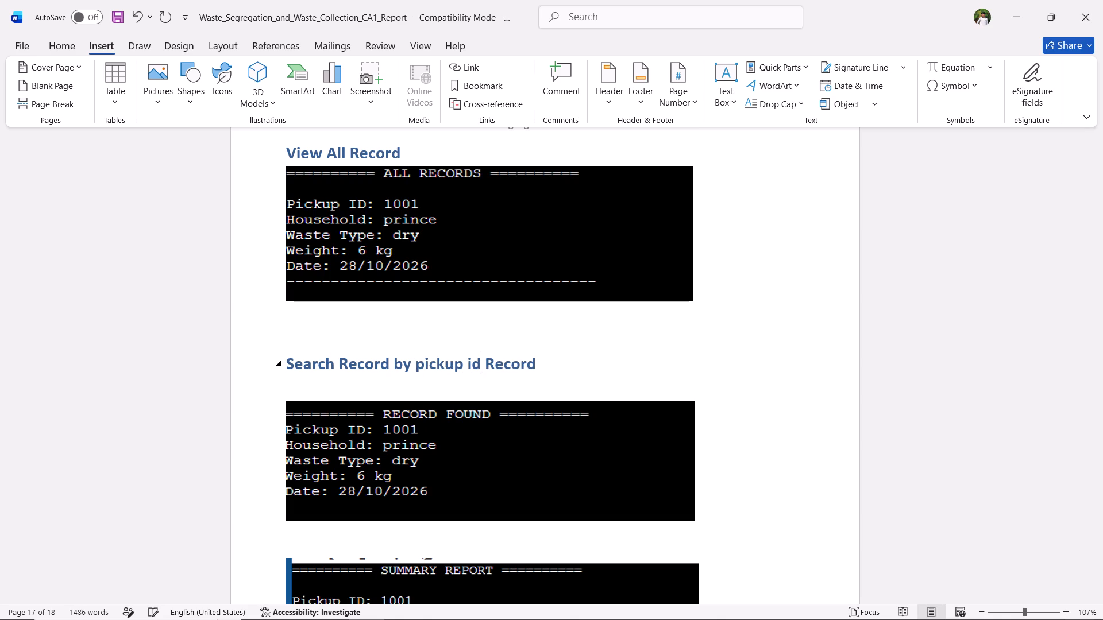
{"action": "key", "text": "BackSpace"}
{"action": "key", "text": "BackSpace"}
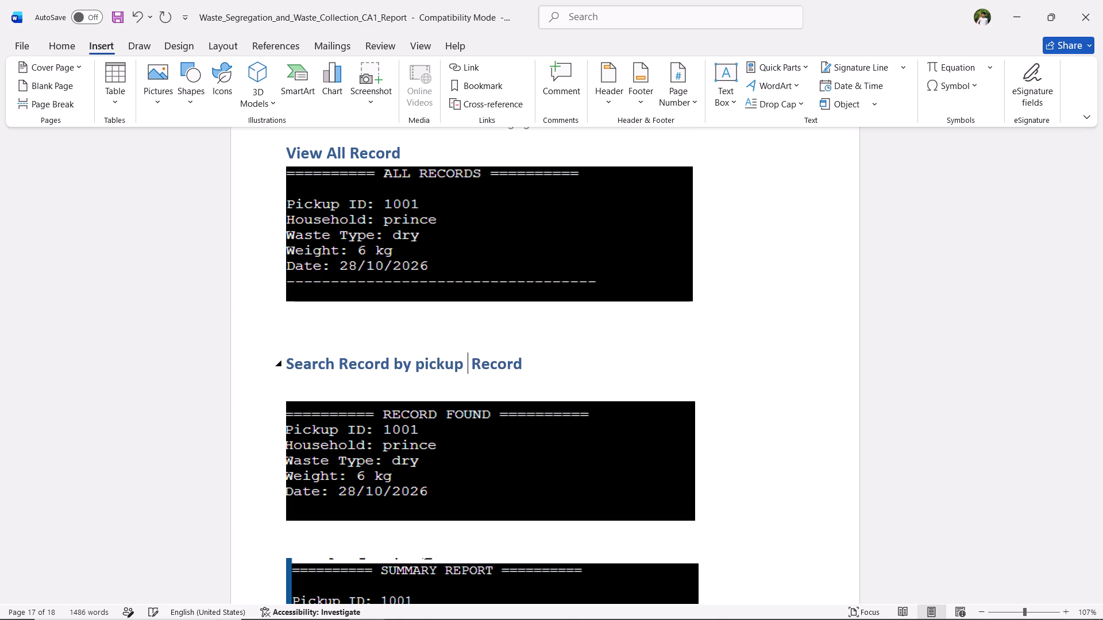
{"action": "key", "text": "shift+i"}
{"action": "key", "text": "d"}
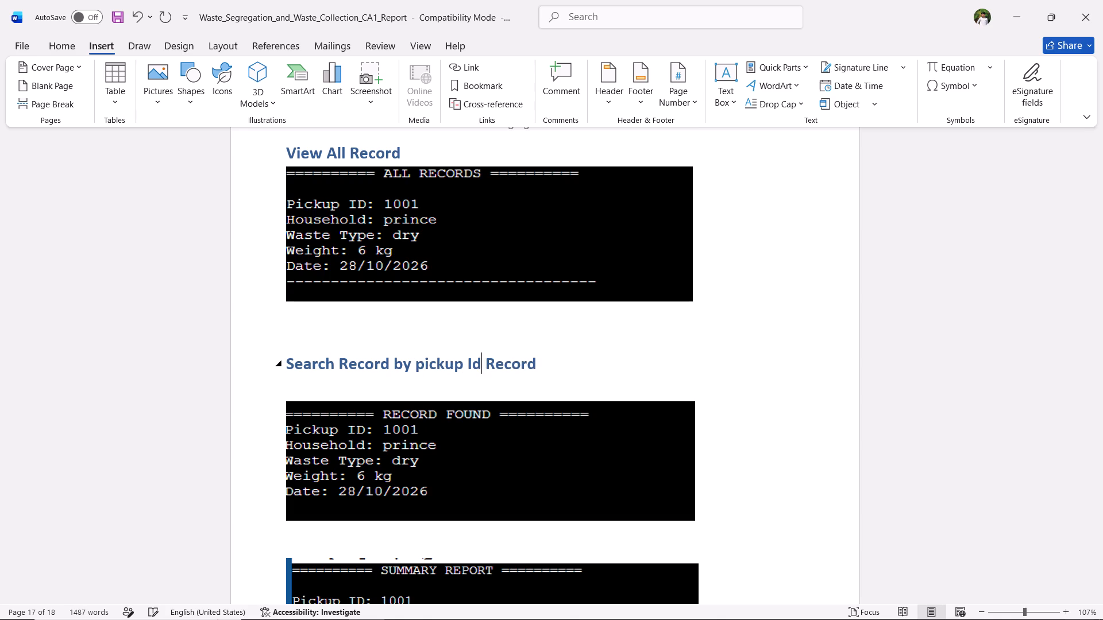
Delete the leftover word "Record" from the end of the heading above the RECORD FOUND screenshot.
{"action": "key", "text": "Right"}
{"action": "key", "text": "Right"}
{"action": "key", "text": "Right"}
{"action": "key", "text": "Right"}
{"action": "key", "text": "Right"}
{"action": "key", "text": "Right"}
{"action": "key", "text": "Right"}
{"action": "key", "text": "BackSpace"}
{"action": "key", "text": "BackSpace"}
{"action": "key", "text": "BackSpace"}
{"action": "key", "text": "BackSpace"}
{"action": "key", "text": "BackSpace"}
{"action": "key", "text": "BackSpace"}
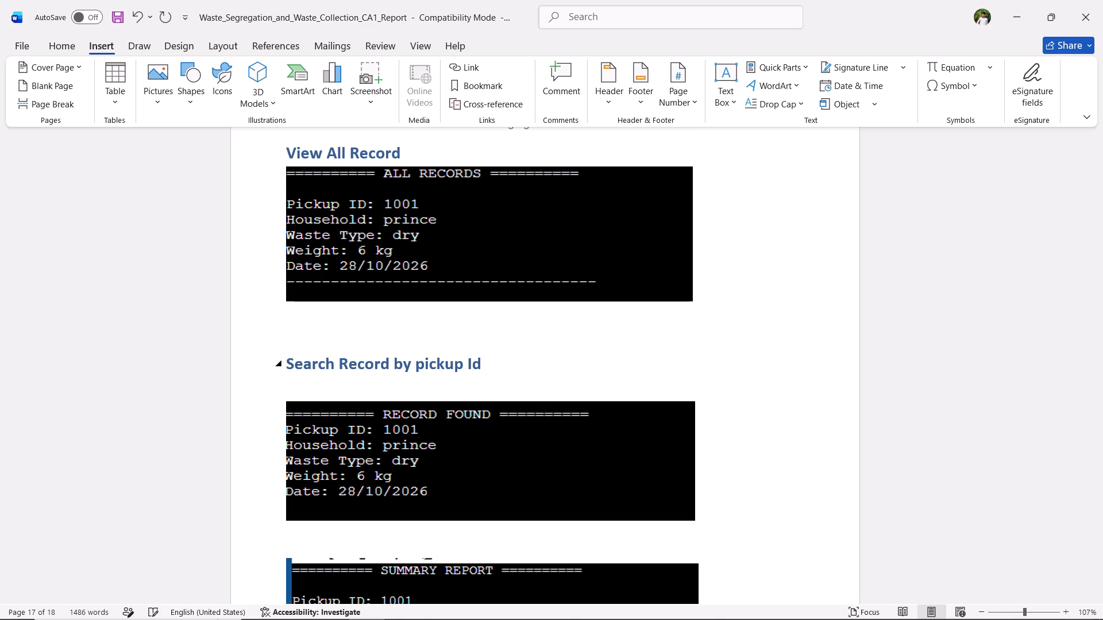
Remove the blank line between the "Search Record by pickup Id" heading and the RECORD FOUND screenshot.
{"action": "left_click", "coordinate": [292, 342]}
{"action": "key", "text": "Down"}
{"action": "key", "text": "BackSpace"}
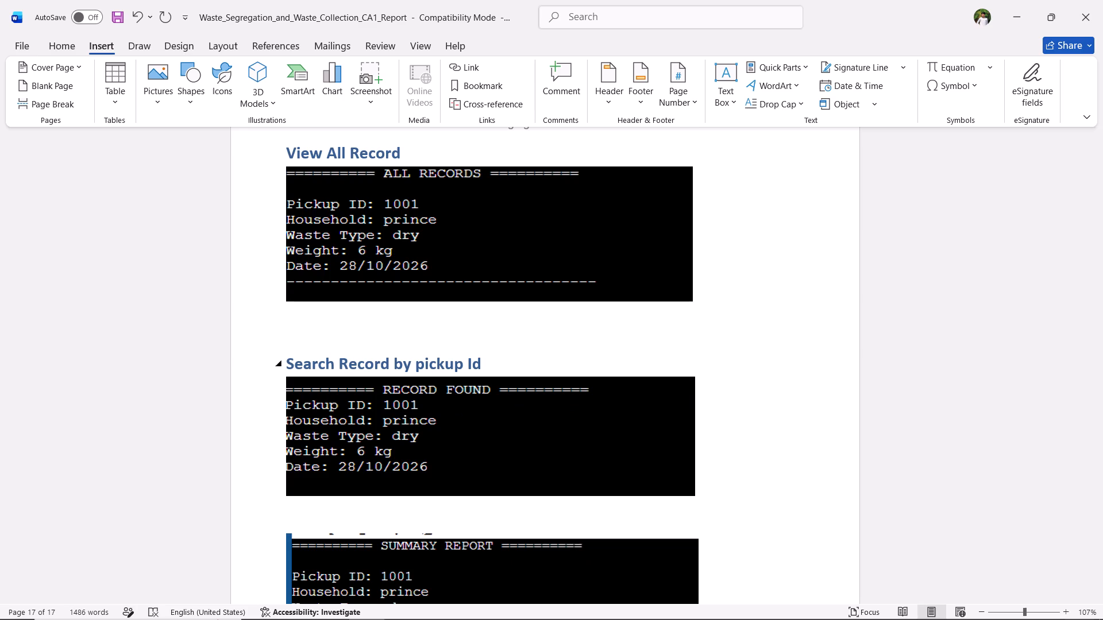
Add a line below the RECORD FOUND screenshot and paste the copied "View All Record" heading directly above the SUMMARY REPORT screenshot.
{"action": "left_click", "coordinate": [350, 517]}
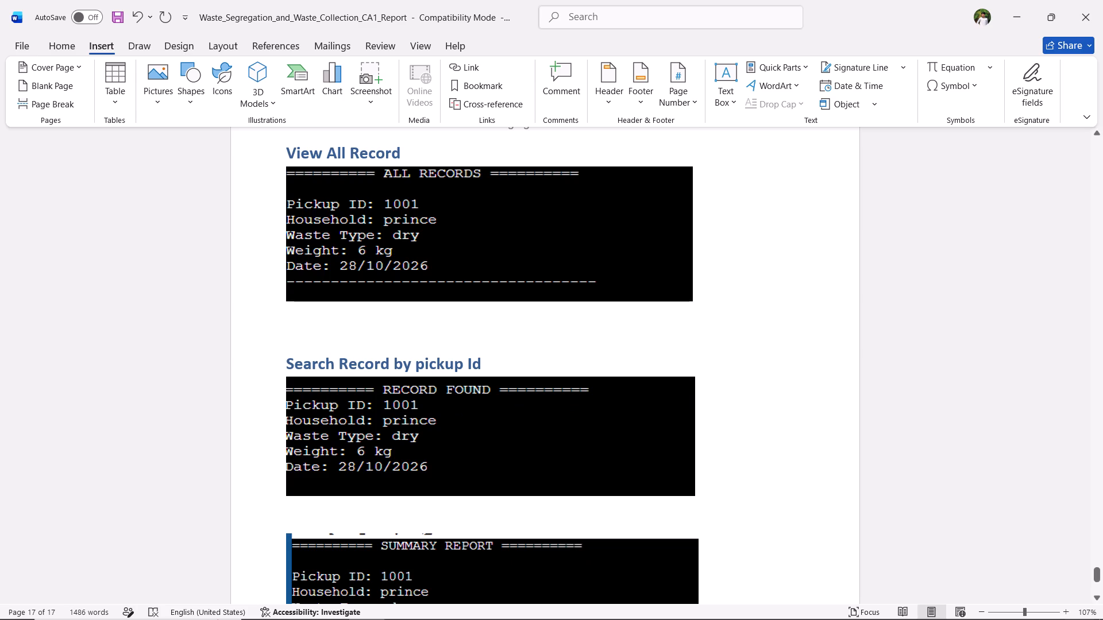
{"action": "scroll", "coordinate": [468, 529], "scroll_direction": "up", "scroll_amount": 2}
{"action": "scroll", "coordinate": [468, 529], "scroll_direction": "down", "scroll_amount": 2}
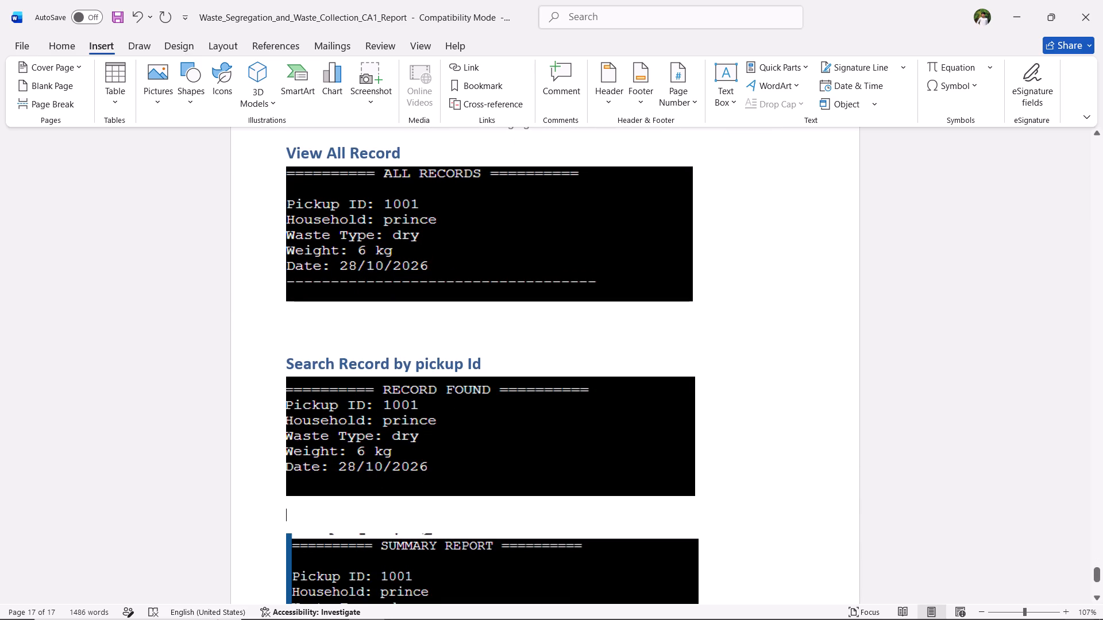
{"action": "key", "text": "BackSpace"}
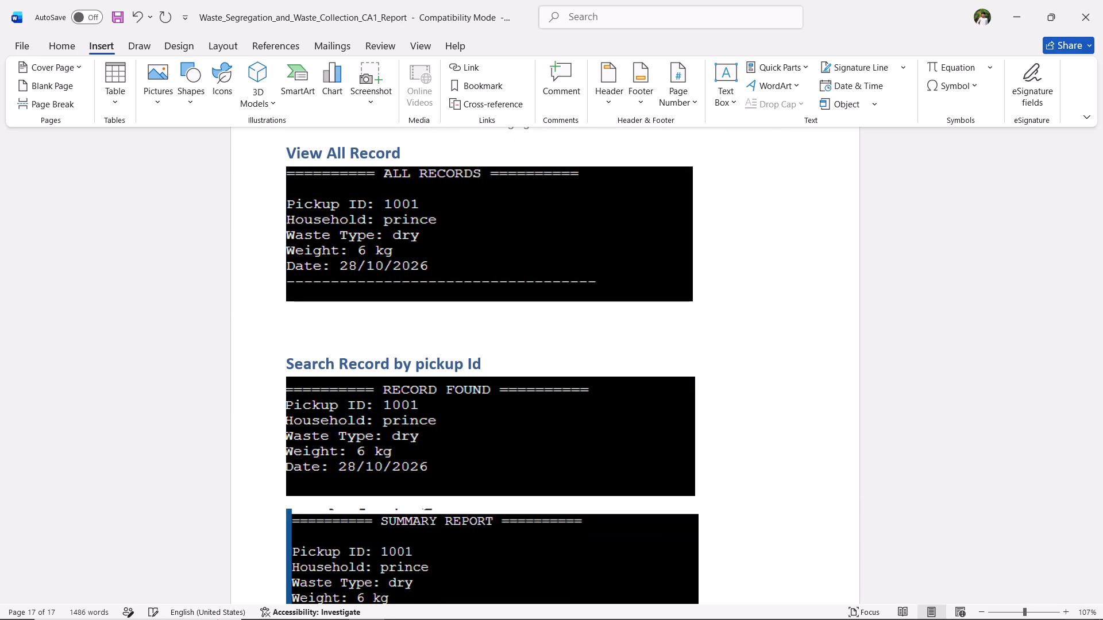
{"action": "key", "text": "ctrl+z"}
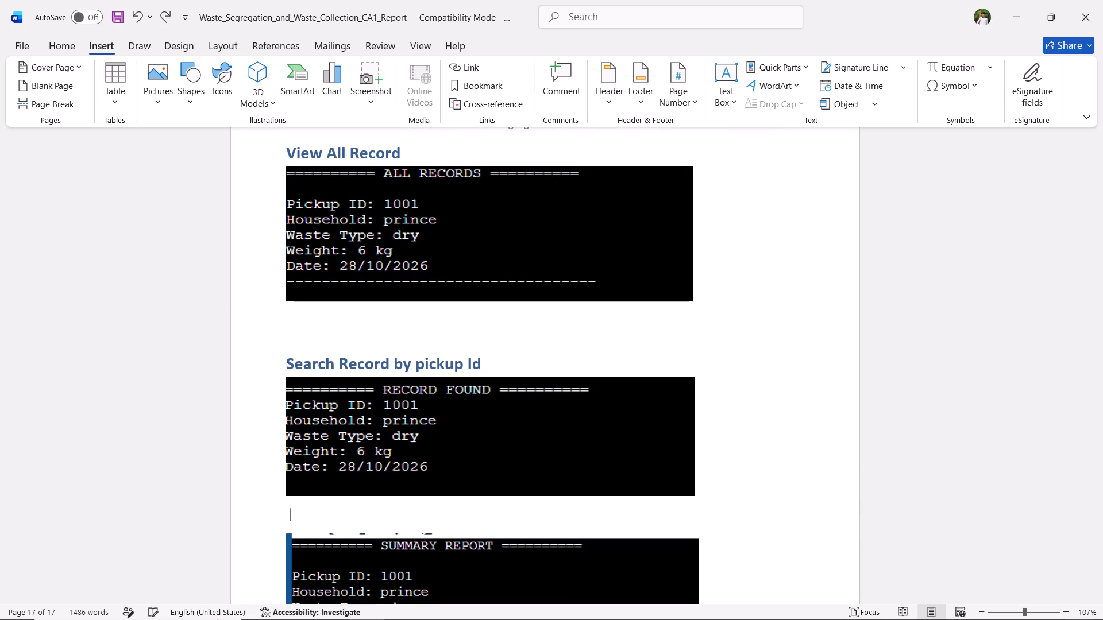
{"action": "key", "text": "Return"}
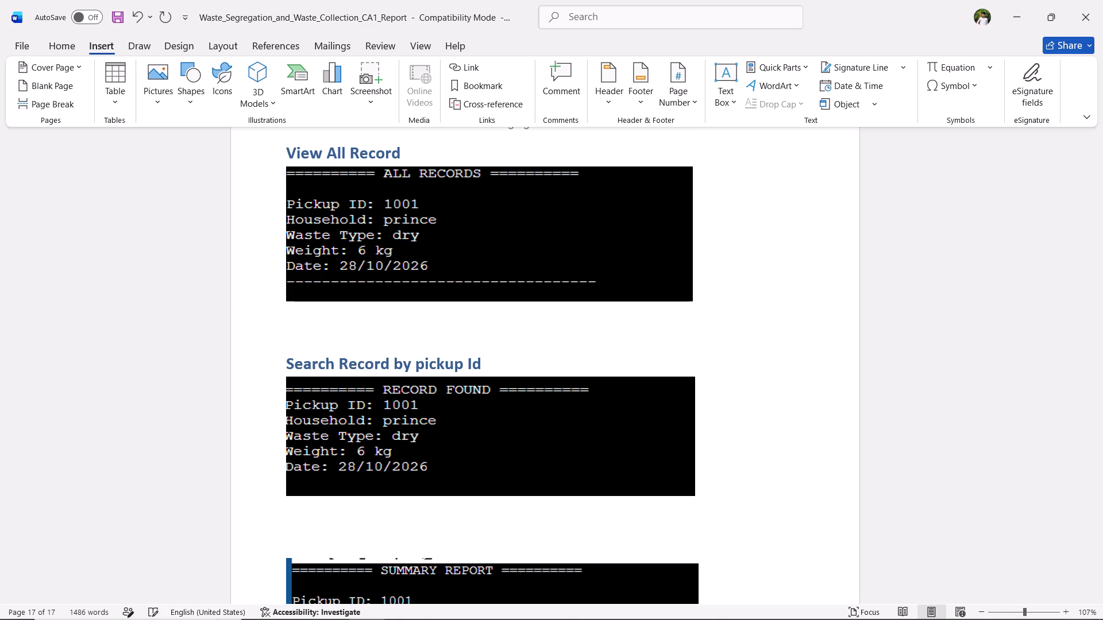
{"action": "key", "text": "ctrl+v"}
{"action": "key", "text": "BackSpace"}
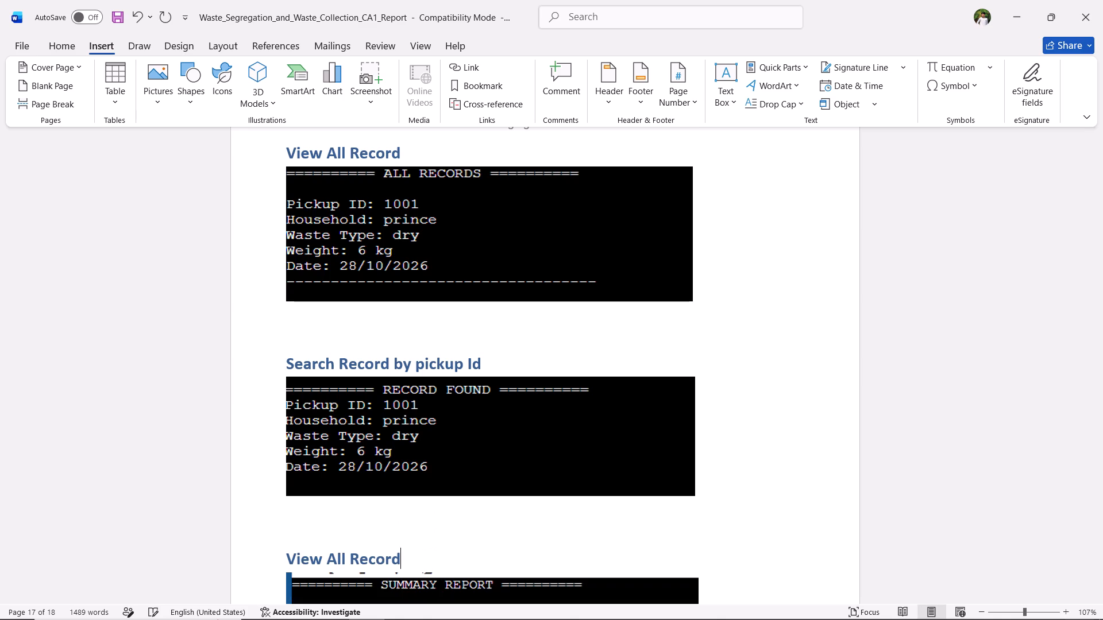
Replace the text of the pasted heading above the SUMMARY REPORT screenshot with "Summary Of Record".
{"action": "key", "text": "BackSpace"}
{"action": "key", "text": "BackSpace"}
{"action": "key", "text": "BackSpace"}
{"action": "key", "text": "BackSpace"}
{"action": "key", "text": "BackSpace"}
{"action": "key", "text": "BackSpace"}
{"action": "key", "text": "BackSpace"}
{"action": "key", "text": "BackSpace"}
{"action": "key", "text": "BackSpace"}
{"action": "key", "text": "BackSpace"}
{"action": "key", "text": "BackSpace"}
{"action": "key", "text": "BackSpace"}
{"action": "key", "text": "BackSpace"}
{"action": "key", "text": "BackSpace"}
{"action": "key", "text": "BackSpace"}
{"action": "key", "text": "shift+s"}
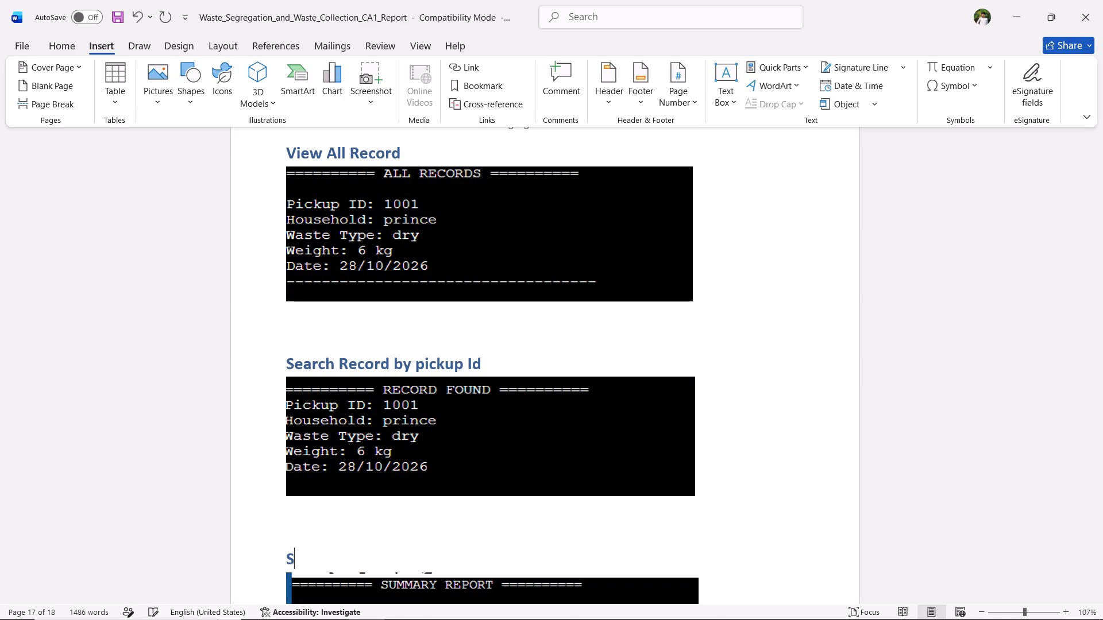
{"action": "type", "text": "ummary"}
{"action": "key", "text": "space"}
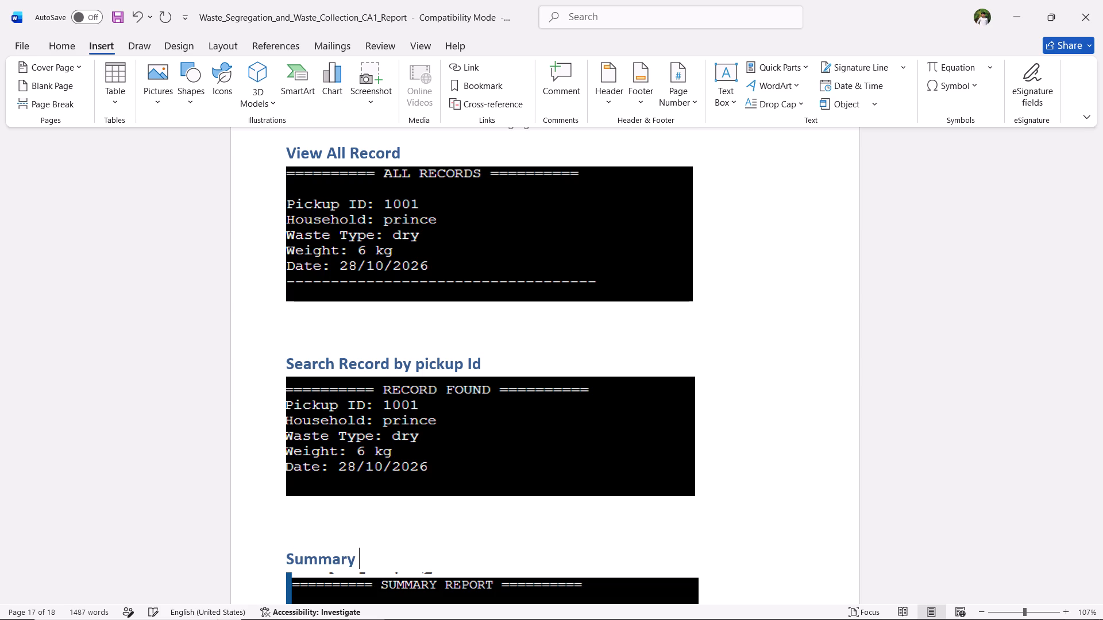
{"action": "type", "text": "Of"}
{"action": "key", "text": "space"}
{"action": "type", "text": "Record"}
Delete one blank line between the RECORD FOUND screenshot and the "Summary Of Record" heading.
{"action": "key", "text": "Down"}
{"action": "scroll", "coordinate": [378, 521], "scroll_direction": "down", "scroll_amount": 1}
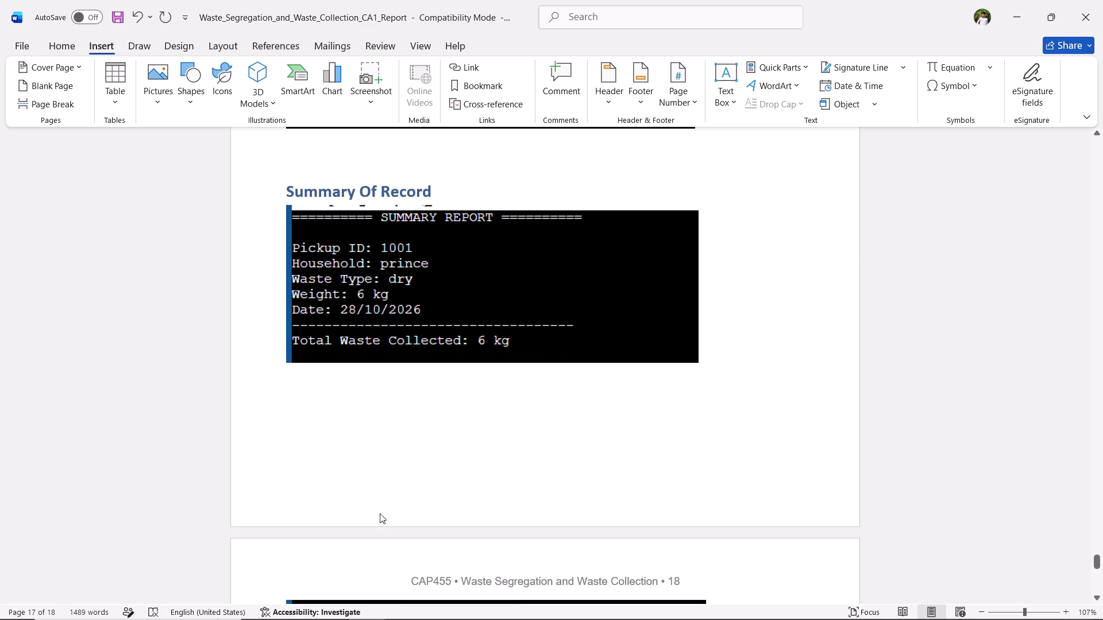
{"action": "scroll", "coordinate": [381, 506], "scroll_direction": "down", "scroll_amount": 1}
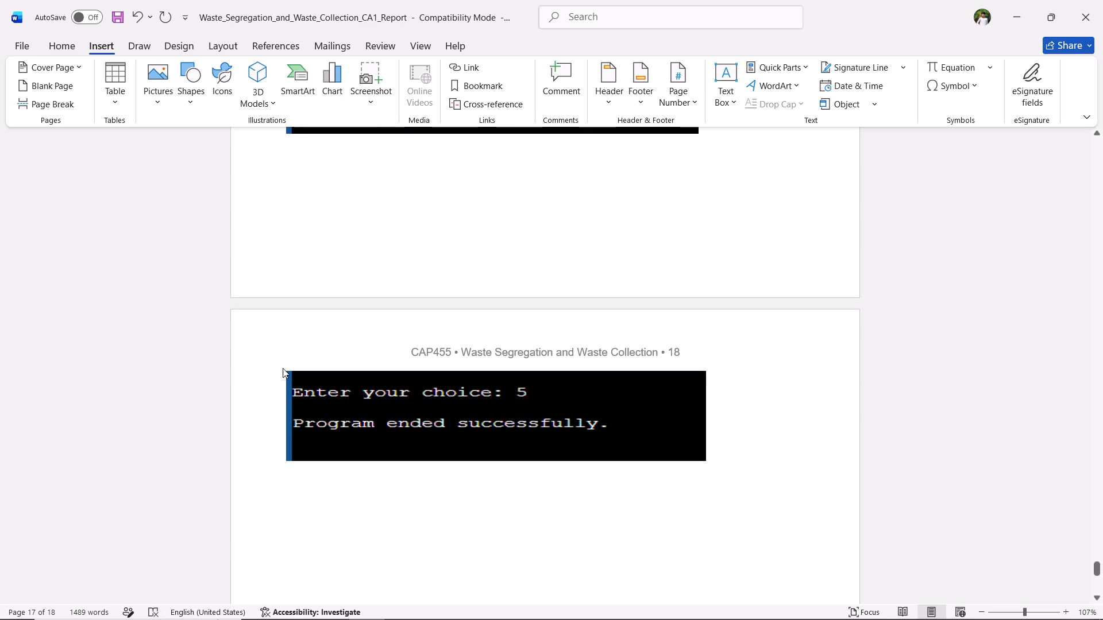
{"action": "scroll", "coordinate": [283, 368], "scroll_direction": "up", "scroll_amount": 2}
{"action": "left_click", "coordinate": [283, 393]}
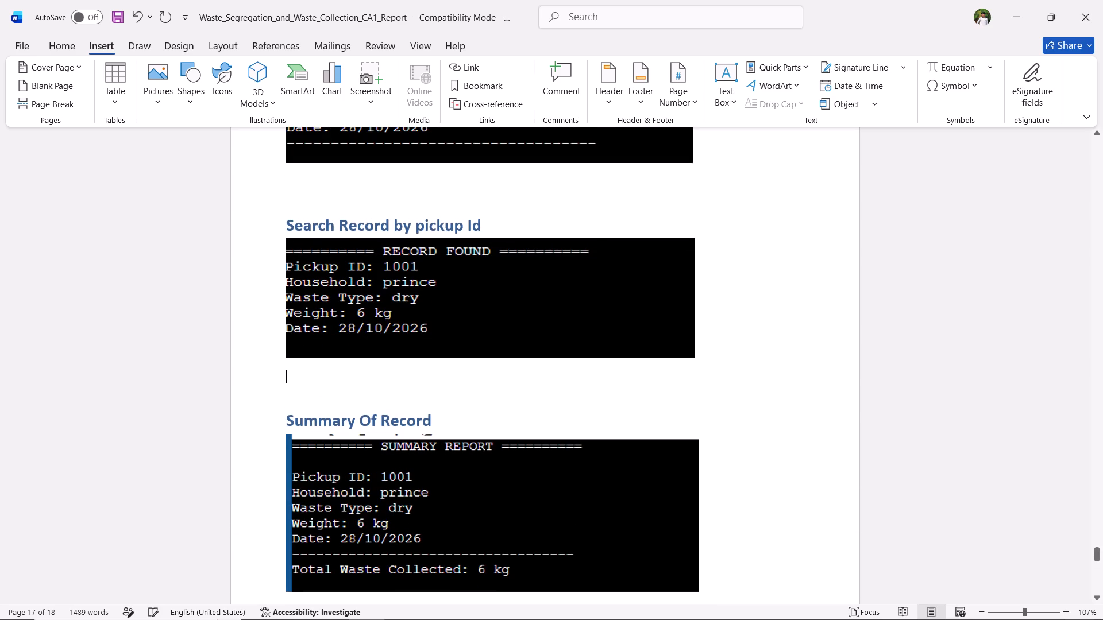
{"action": "left_click", "coordinate": [286, 398]}
{"action": "key", "text": "BackSpace"}
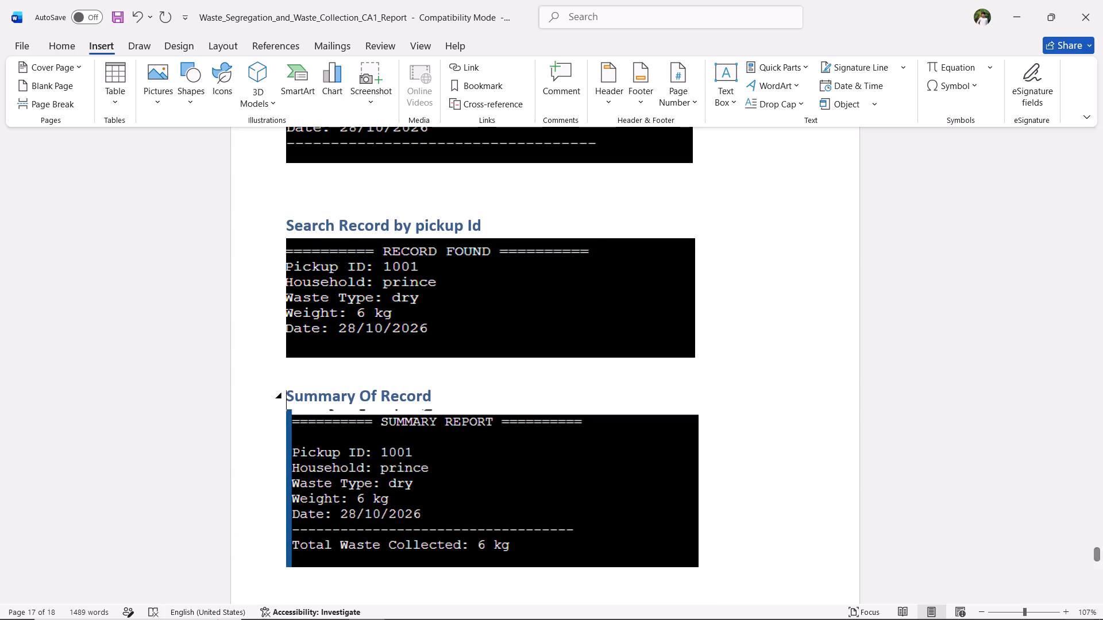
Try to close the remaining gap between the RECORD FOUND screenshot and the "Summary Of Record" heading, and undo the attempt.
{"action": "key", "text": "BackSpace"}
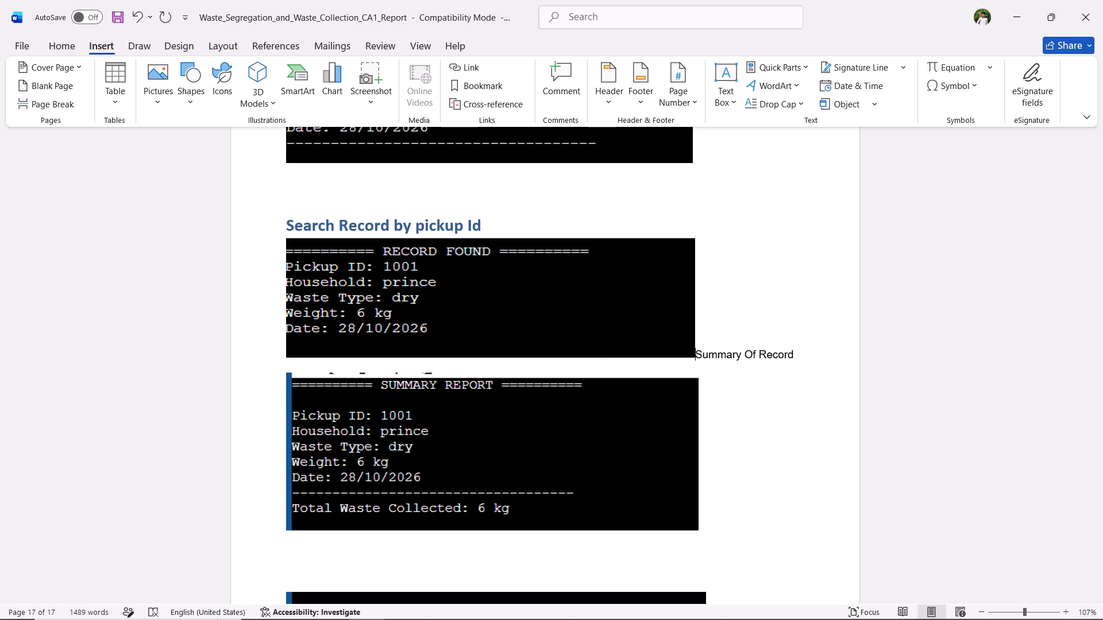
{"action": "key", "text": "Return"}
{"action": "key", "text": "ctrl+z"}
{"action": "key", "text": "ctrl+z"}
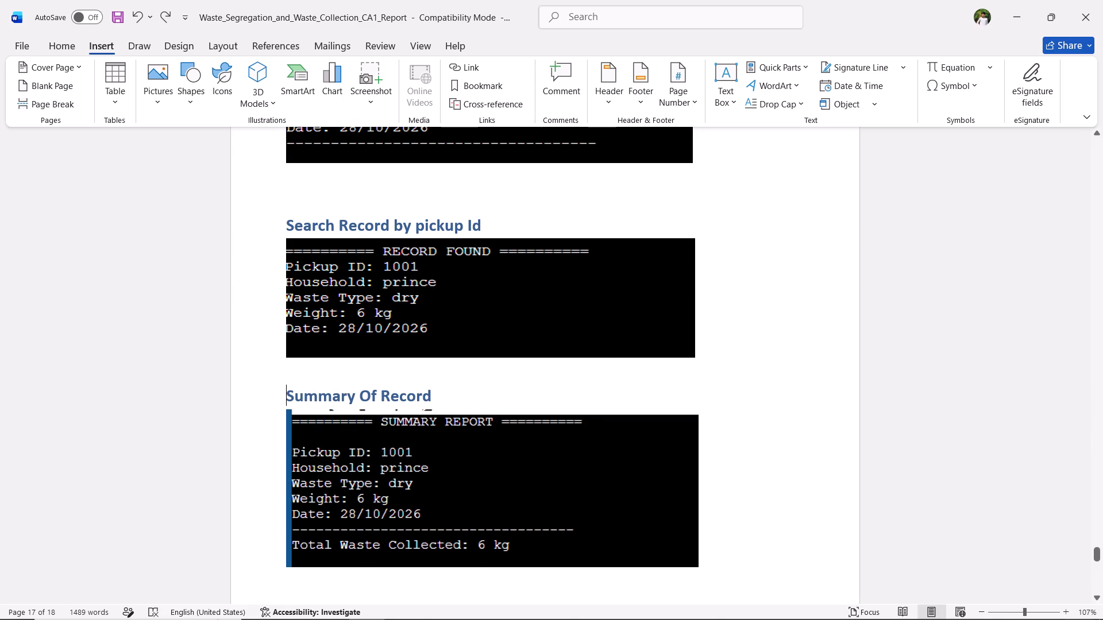
Delete blank space below the SUMMARY REPORT screenshot and paste the copied "View All Record" heading above the "Program ended successfully" screenshot.
{"action": "scroll", "coordinate": [419, 456], "scroll_direction": "down", "scroll_amount": 1}
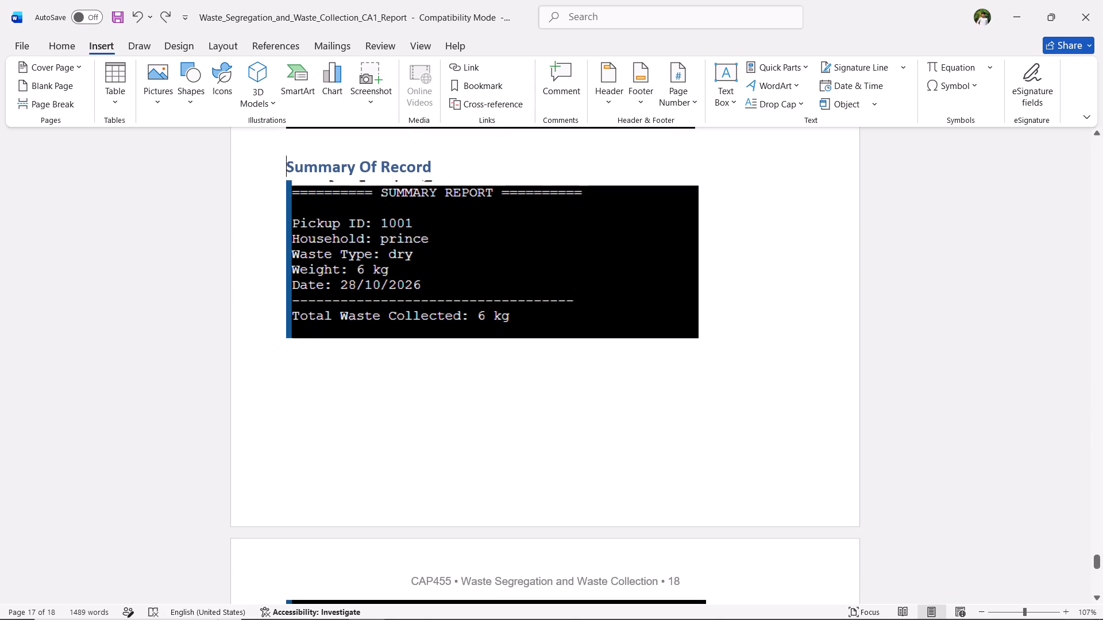
{"action": "scroll", "coordinate": [373, 417], "scroll_direction": "down", "scroll_amount": 1}
{"action": "left_click", "coordinate": [293, 327]}
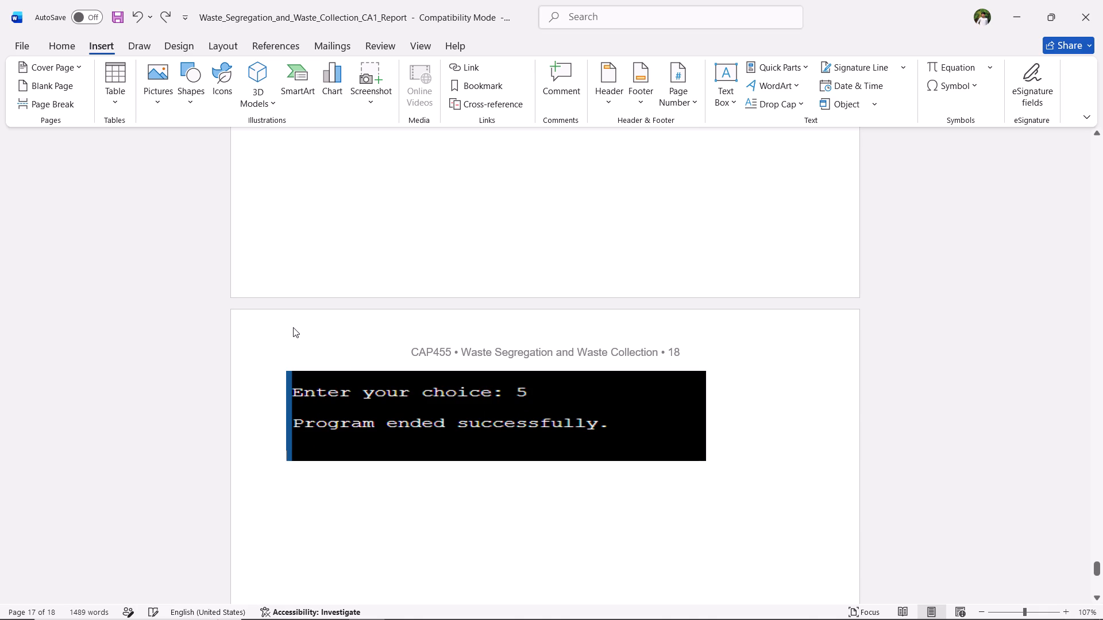
{"action": "left_click", "coordinate": [279, 284]}
{"action": "key", "text": "BackSpace"}
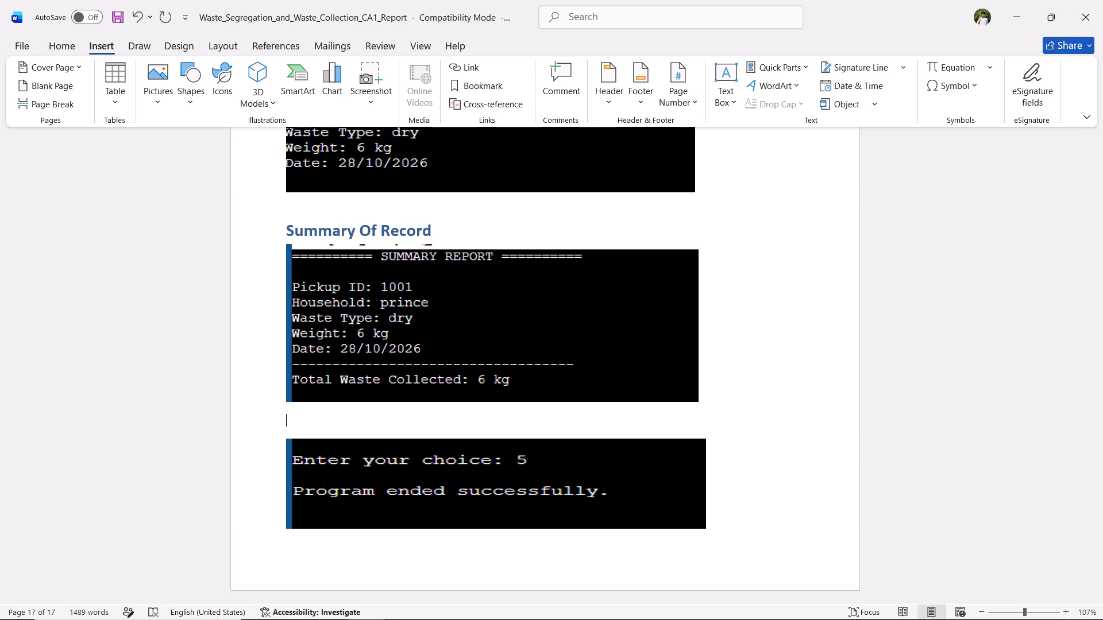
{"action": "key", "text": "ctrl+v"}
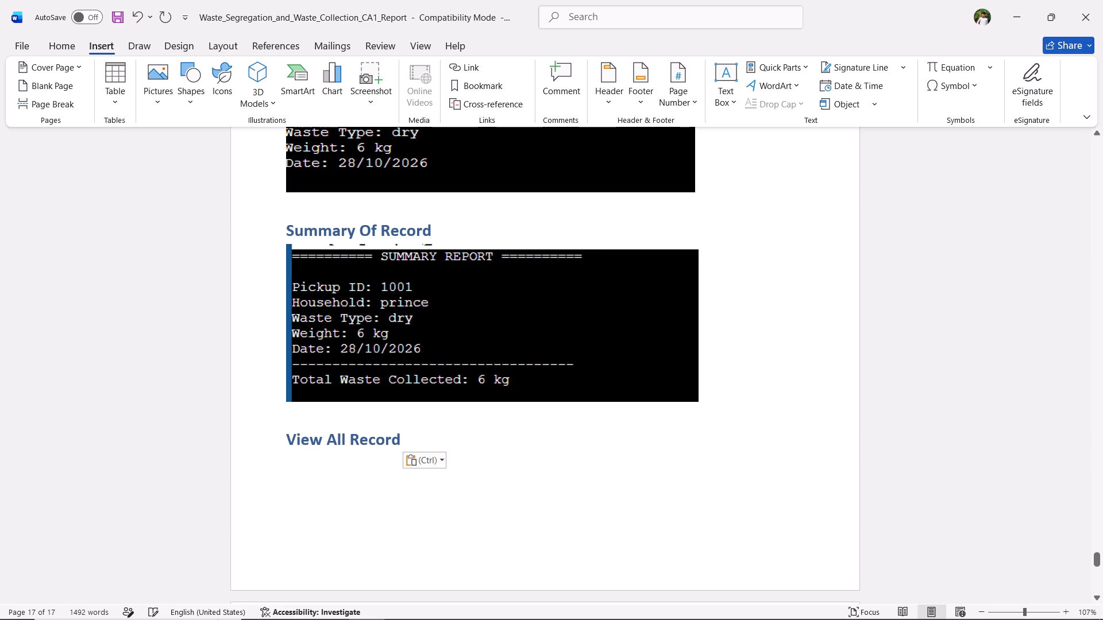
Replace the text of the pasted heading above the "Program ended successfully" screenshot with "Exit".
{"action": "key", "text": "BackSpace"}
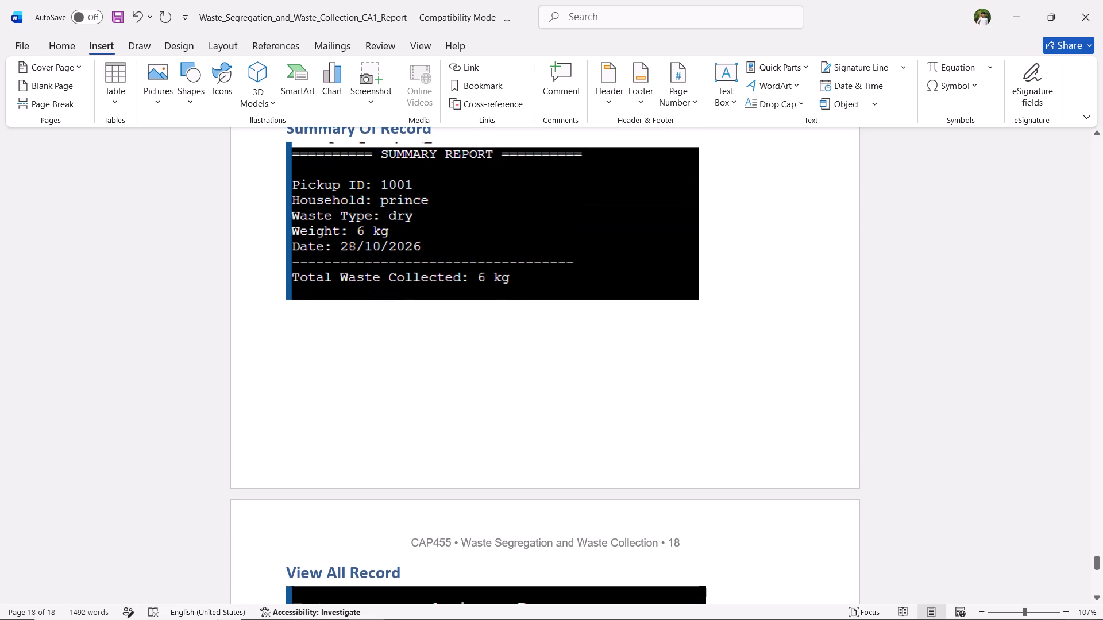
{"action": "key", "text": "BackSpace"}
{"action": "key", "text": "BackSpace"}
{"action": "key", "text": "BackSpace"}
{"action": "key", "text": "BackSpace"}
{"action": "key", "text": "BackSpace"}
{"action": "key", "text": "BackSpace"}
{"action": "key", "text": "BackSpace"}
{"action": "key", "text": "BackSpace"}
{"action": "key", "text": "BackSpace"}
{"action": "key", "text": "BackSpace"}
{"action": "key", "text": "BackSpace"}
{"action": "key", "text": "BackSpace"}
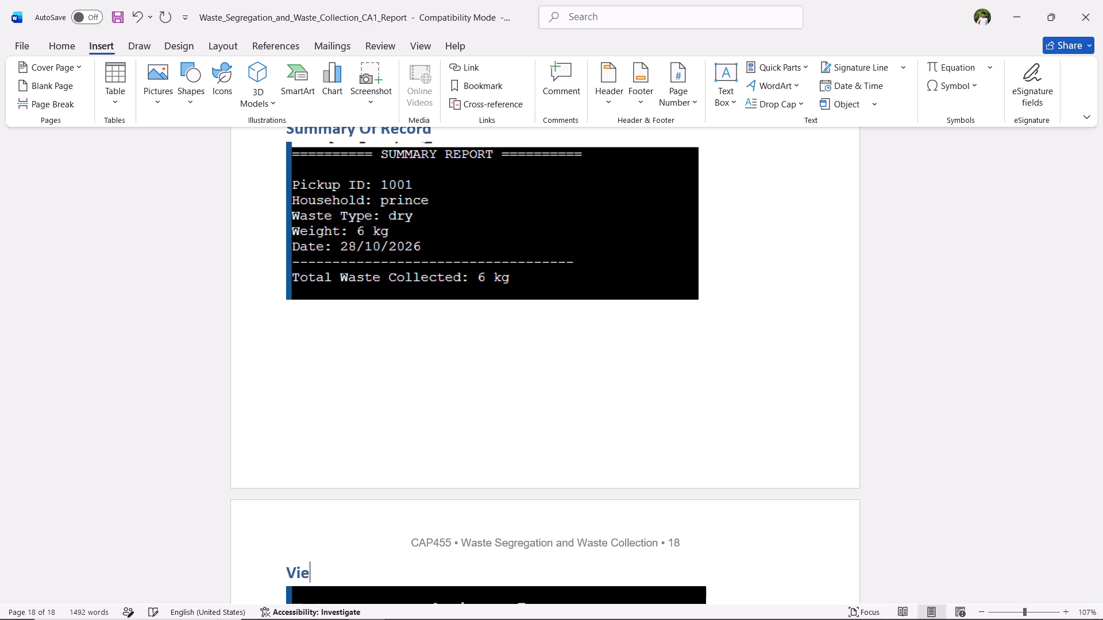
{"action": "key", "text": "BackSpace"}
{"action": "key", "text": "BackSpace"}
{"action": "key", "text": "BackSpace"}
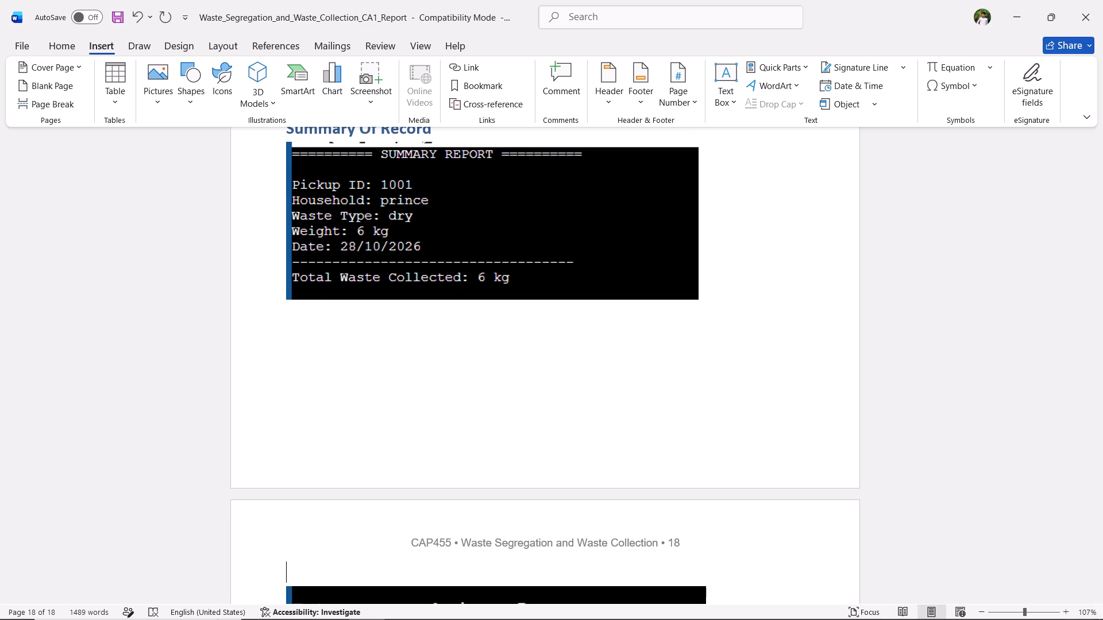
{"action": "key", "text": "shift+e"}
{"action": "type", "text": "xit"}
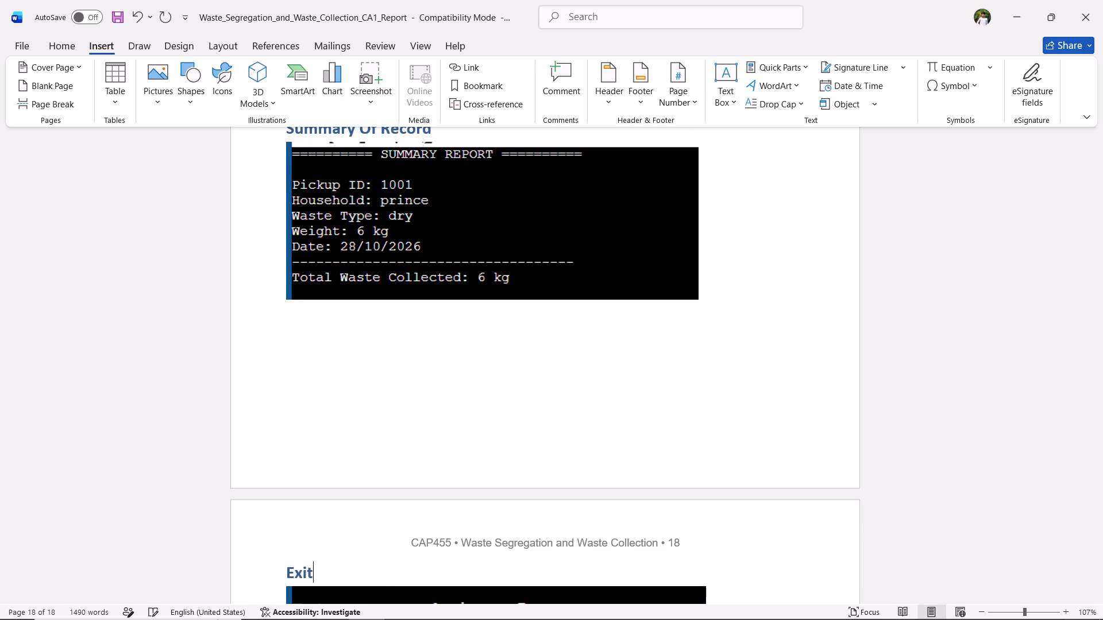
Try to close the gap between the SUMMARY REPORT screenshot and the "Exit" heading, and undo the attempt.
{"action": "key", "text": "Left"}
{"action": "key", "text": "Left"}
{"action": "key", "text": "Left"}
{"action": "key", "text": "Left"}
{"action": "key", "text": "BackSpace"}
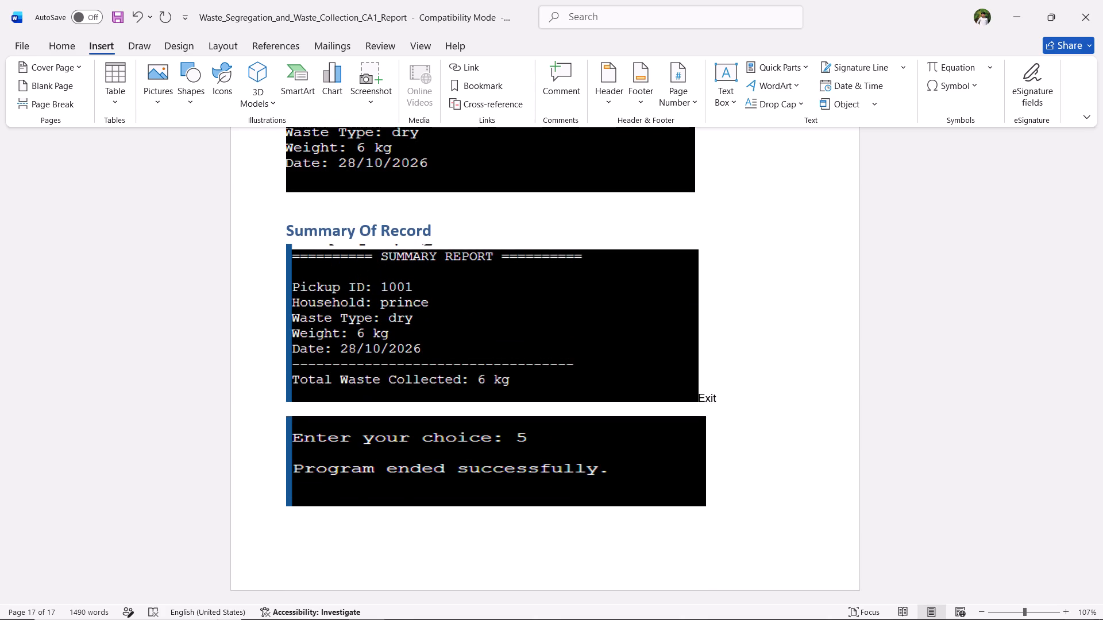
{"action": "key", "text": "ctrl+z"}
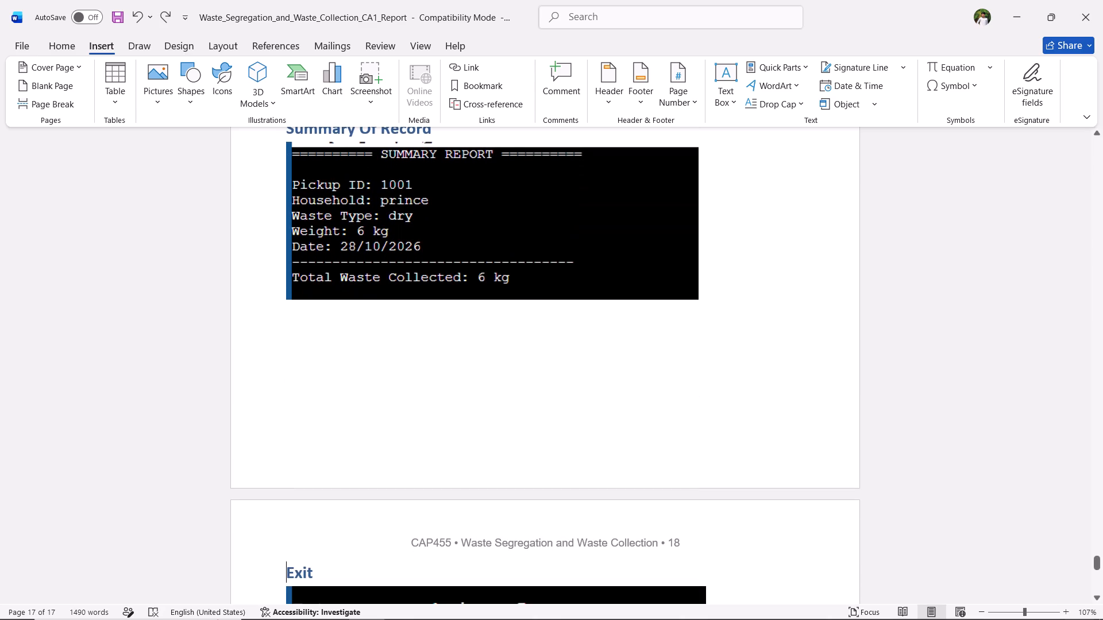
Delete one blank line between the ALL RECORDS screenshot and the "Search Record by pickup Id" heading.
{"action": "scroll", "coordinate": [300, 382], "scroll_direction": "up", "scroll_amount": 2}
{"action": "left_click", "coordinate": [290, 388]}
{"action": "left_click", "coordinate": [287, 405]}
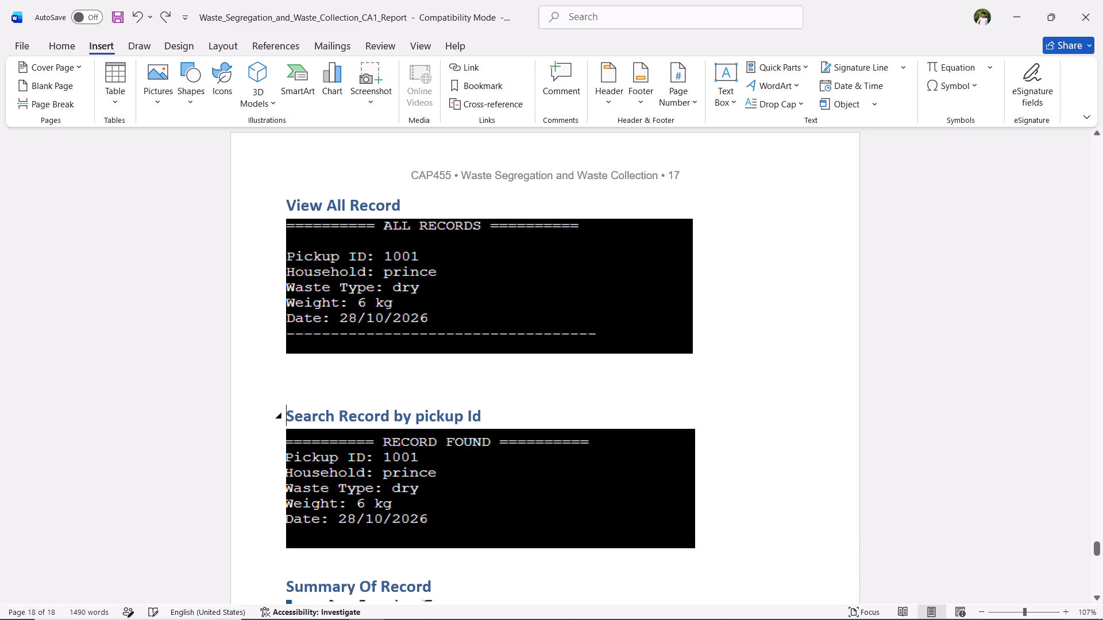
{"action": "key", "text": "BackSpace"}
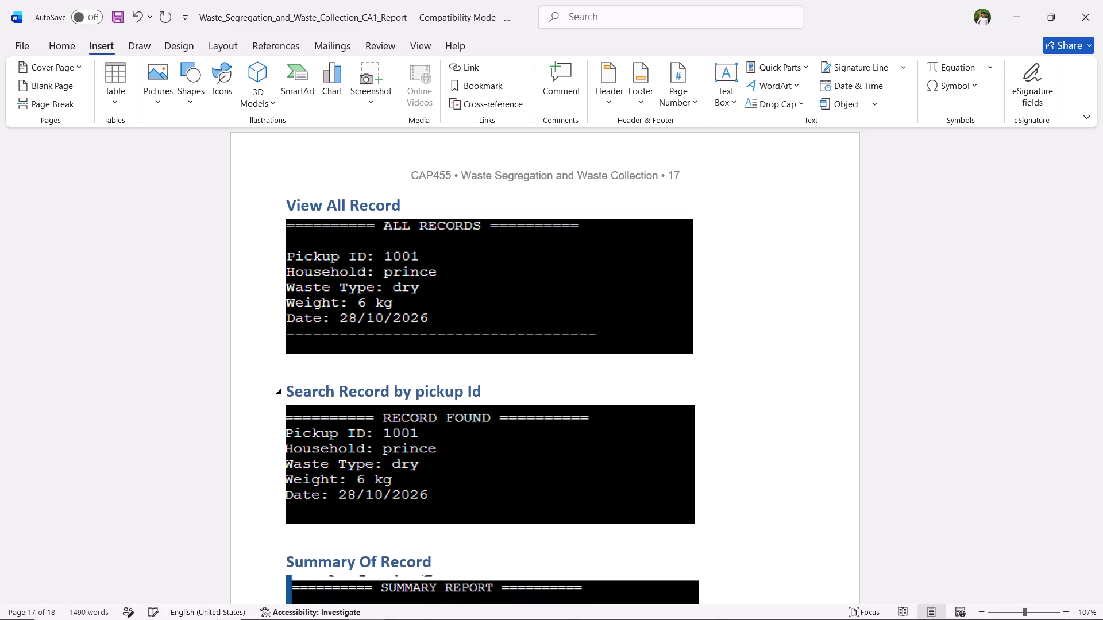
Review the headings, screenshots and spacing throughout the "20. OUTPUT" section.
{"action": "scroll", "coordinate": [331, 371], "scroll_direction": "down", "scroll_amount": 3}
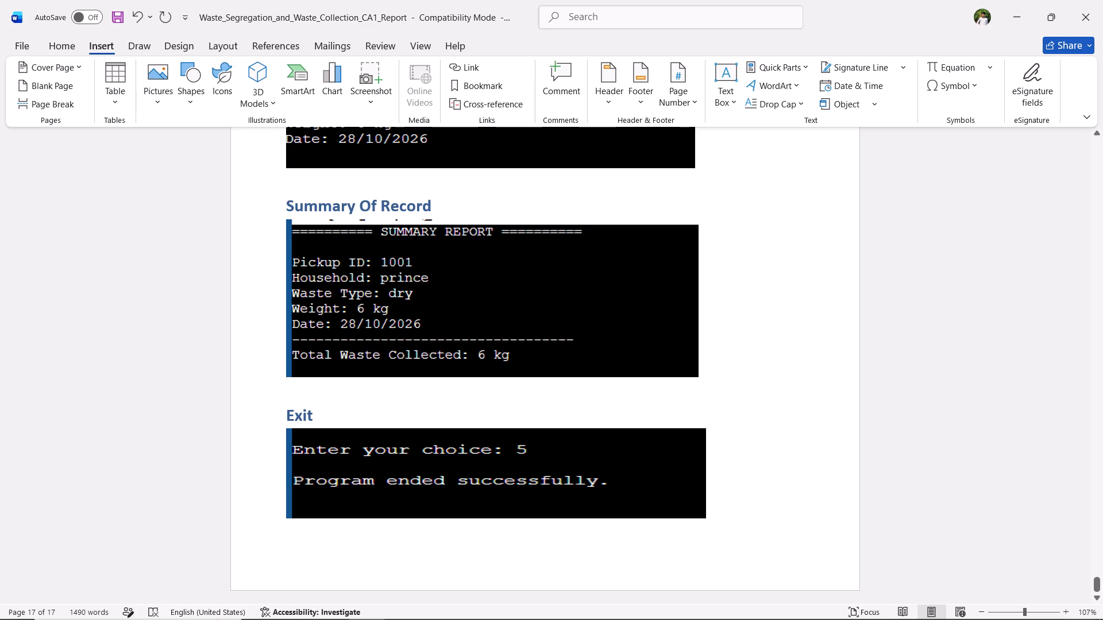
{"action": "scroll", "coordinate": [612, 369], "scroll_direction": "down", "scroll_amount": 3}
{"action": "scroll", "coordinate": [508, 433], "scroll_direction": "up", "scroll_amount": 4}
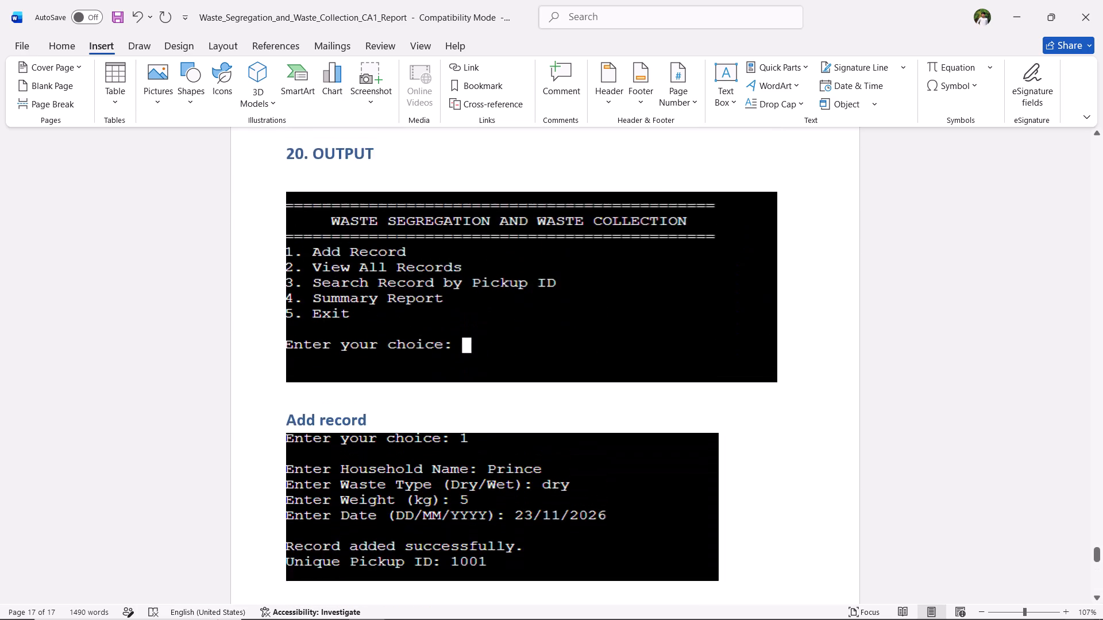
{"action": "scroll", "coordinate": [507, 433], "scroll_direction": "up", "scroll_amount": 1}
{"action": "scroll", "coordinate": [507, 433], "scroll_direction": "down", "scroll_amount": 1}
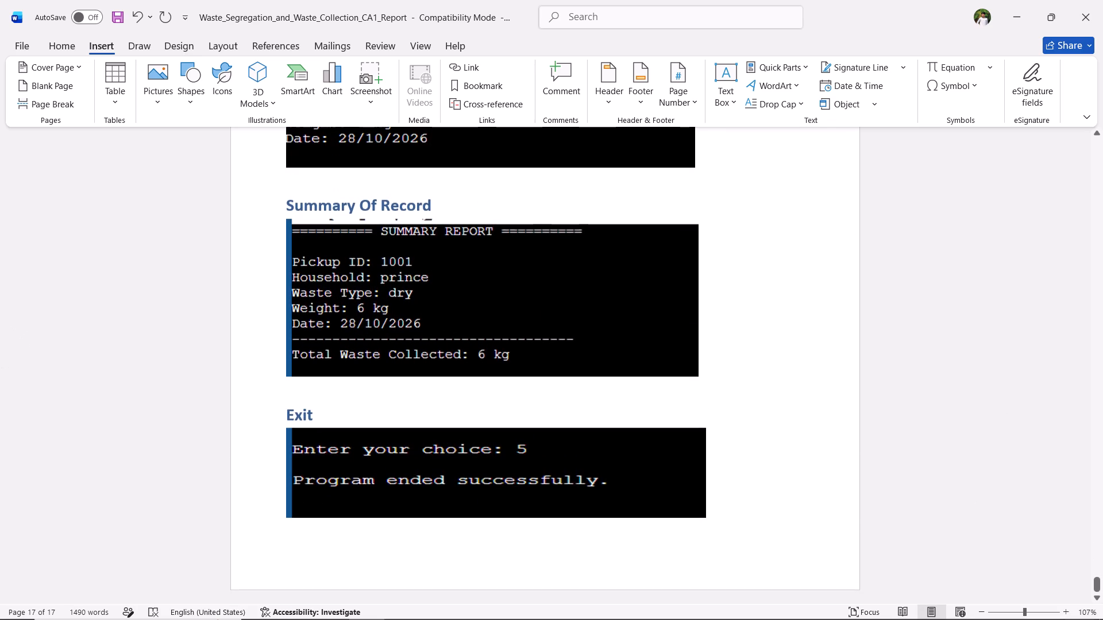
{"action": "scroll", "coordinate": [434, 409], "scroll_direction": "up", "scroll_amount": 3}
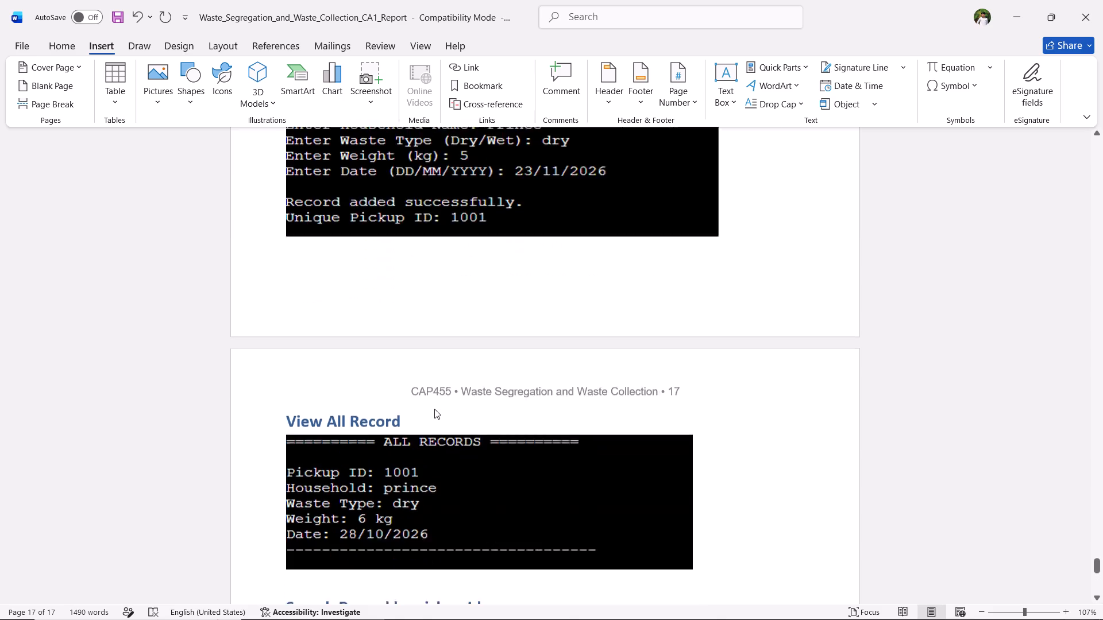
{"action": "scroll", "coordinate": [434, 412], "scroll_direction": "up", "scroll_amount": 2}
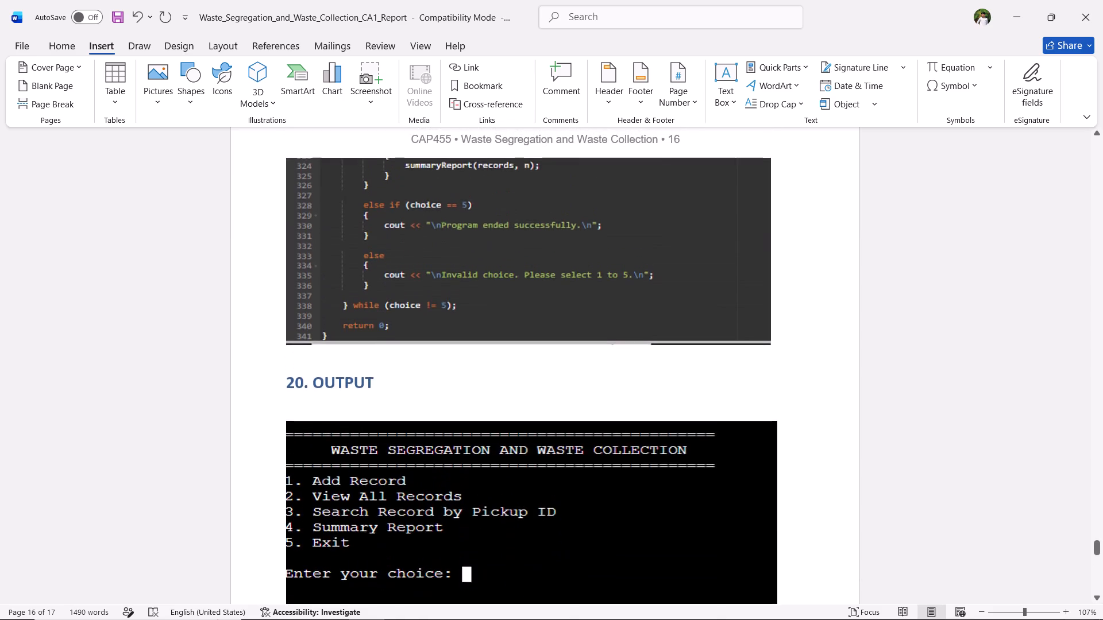
Look back through the source code screenshots and the earlier pages up to the report's cover page.
{"action": "scroll", "coordinate": [434, 412], "scroll_direction": "up", "scroll_amount": 3}
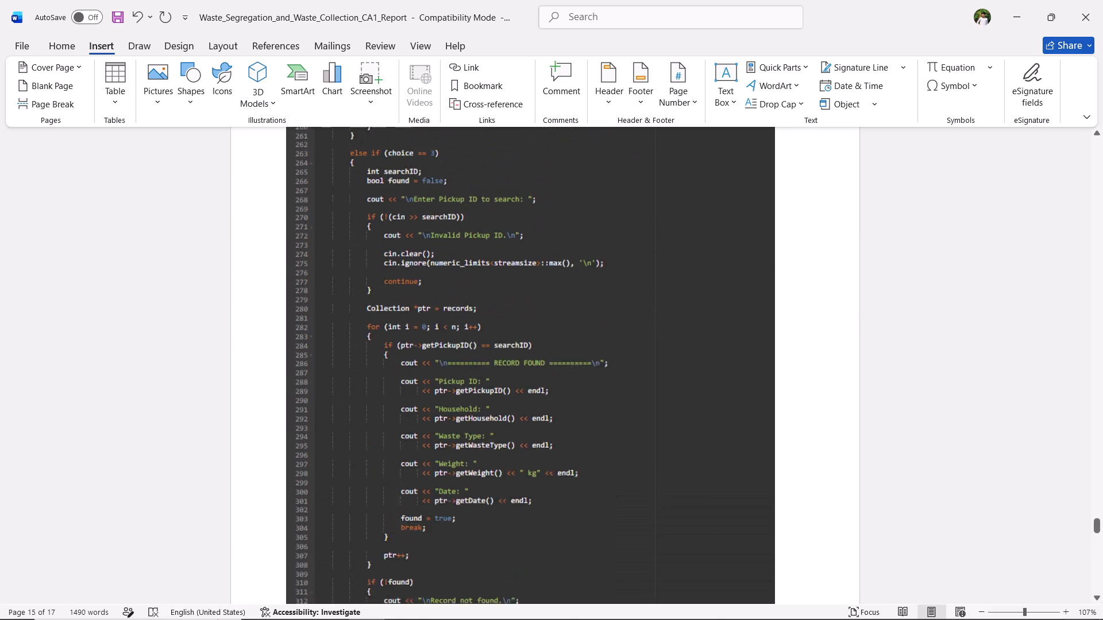
{"action": "scroll", "coordinate": [432, 414], "scroll_direction": "up", "scroll_amount": 3}
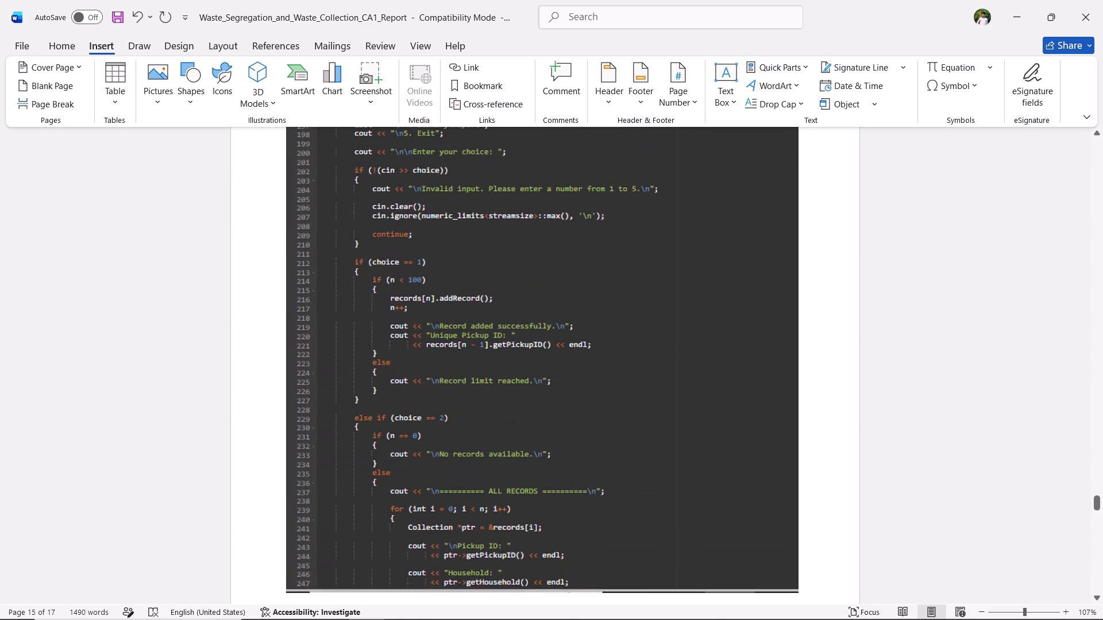
{"action": "scroll", "coordinate": [430, 417], "scroll_direction": "up", "scroll_amount": 4}
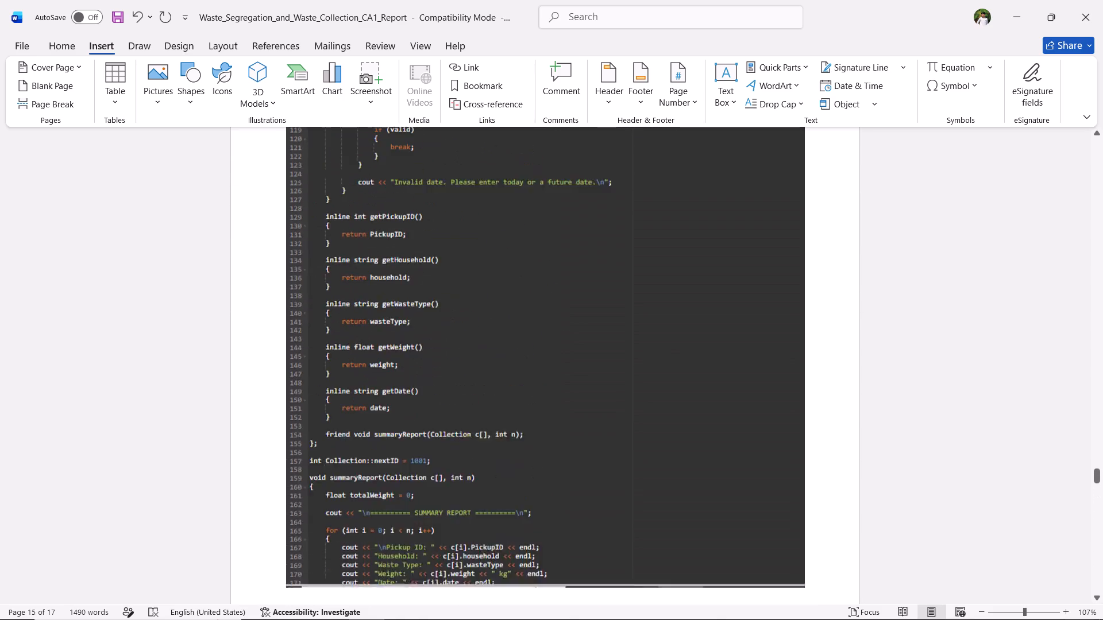
{"action": "scroll", "coordinate": [430, 417], "scroll_direction": "up", "scroll_amount": 2}
{"action": "scroll", "coordinate": [430, 417], "scroll_direction": "down", "scroll_amount": 1}
{"action": "scroll", "coordinate": [430, 417], "scroll_direction": "up", "scroll_amount": 4}
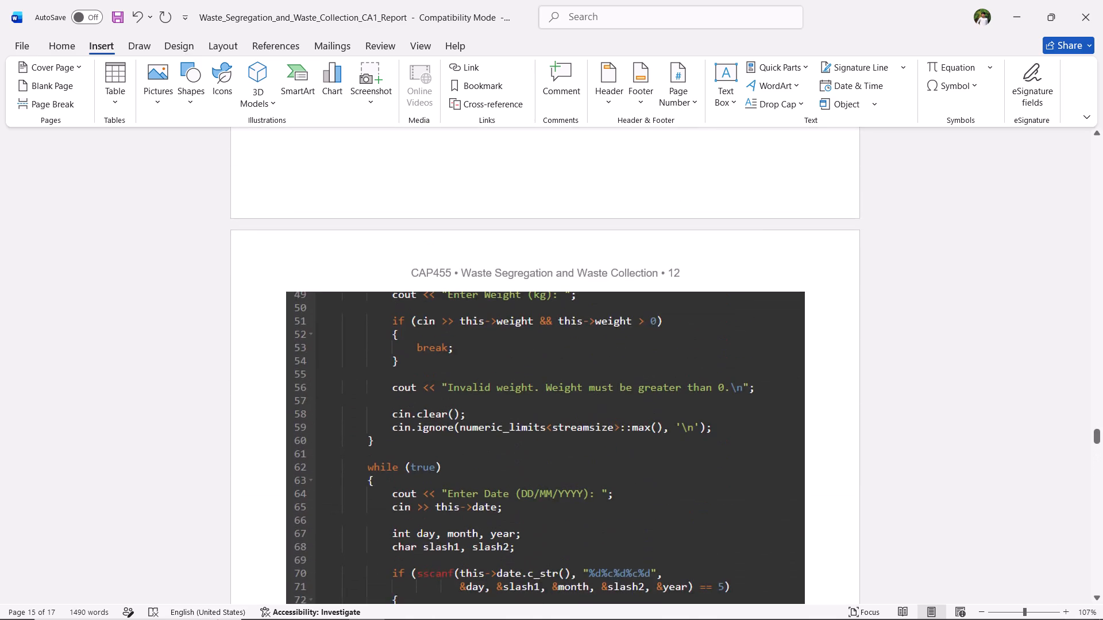
{"action": "scroll", "coordinate": [430, 418], "scroll_direction": "up", "scroll_amount": 3}
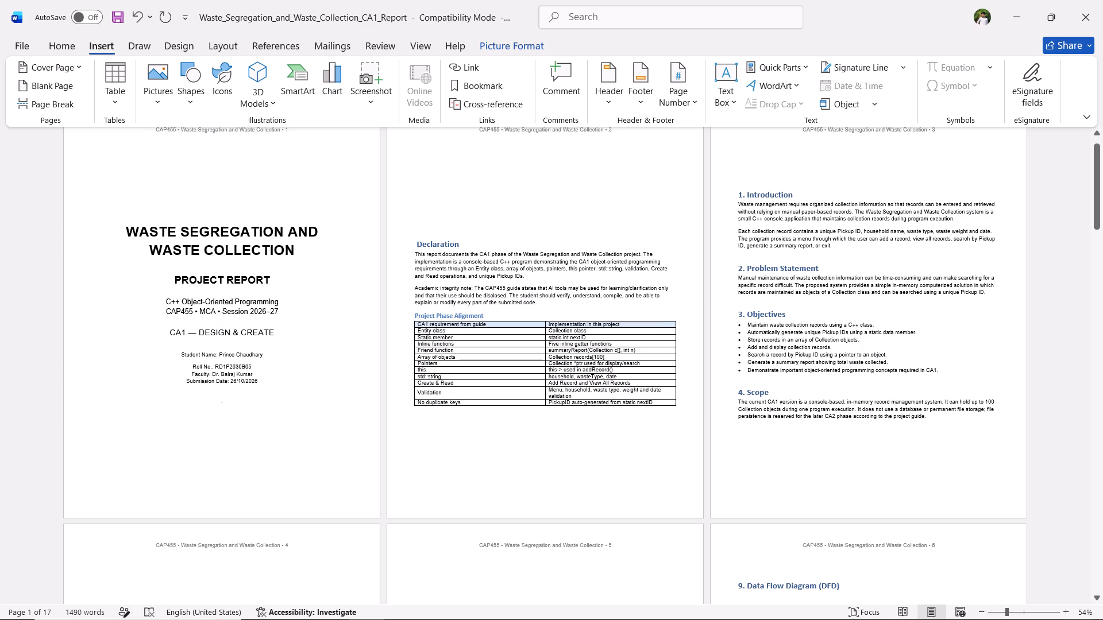
Review the report's page layout in the multi-page view, from the cover page through the source code pages.
{"action": "left_click", "coordinate": [197, 335]}
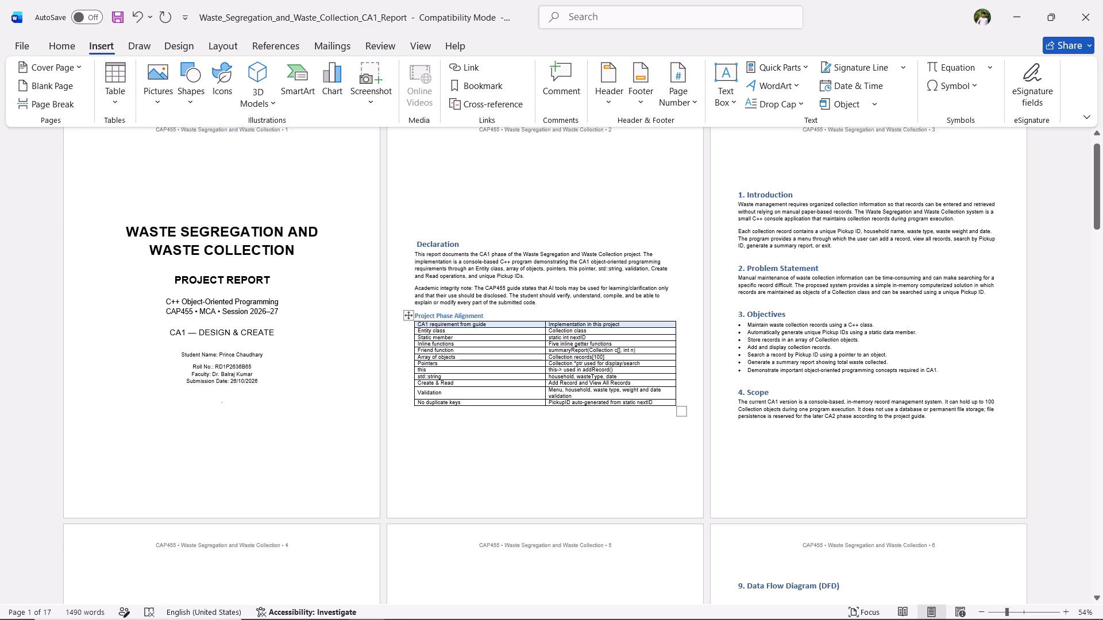
{"action": "scroll", "coordinate": [518, 442], "scroll_direction": "down", "scroll_amount": 1}
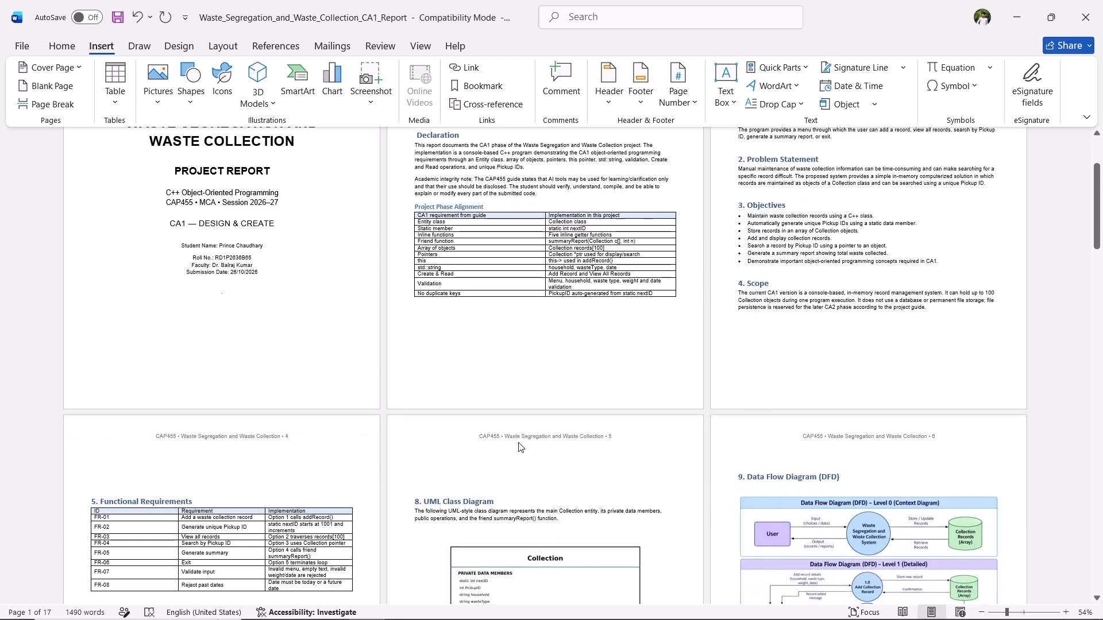
{"action": "scroll", "coordinate": [518, 442], "scroll_direction": "down", "scroll_amount": 2}
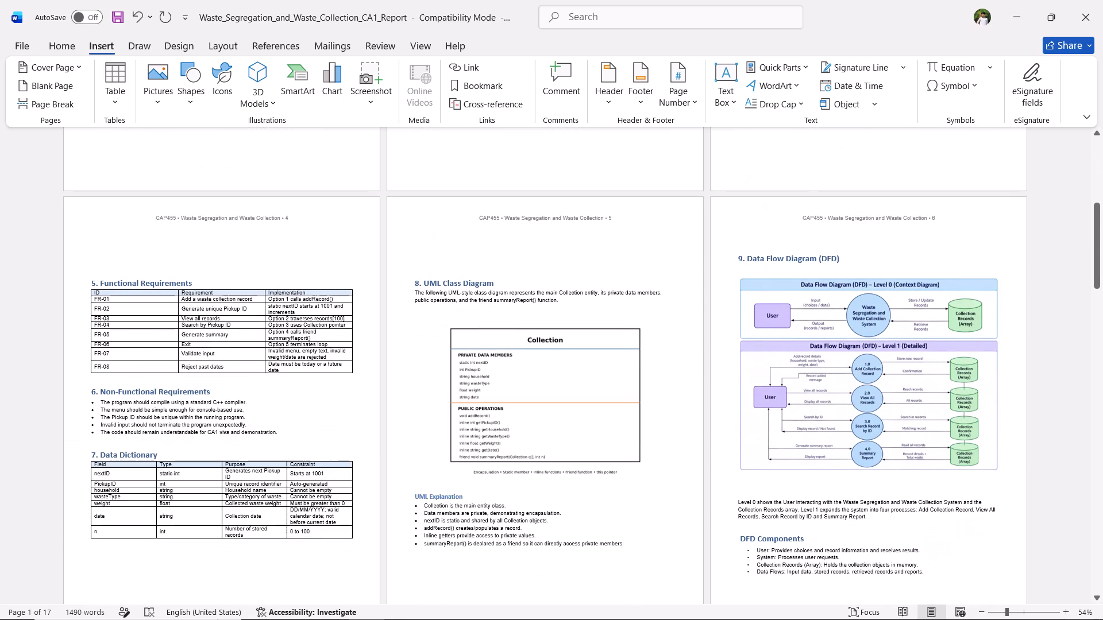
{"action": "scroll", "coordinate": [518, 442], "scroll_direction": "down", "scroll_amount": 1}
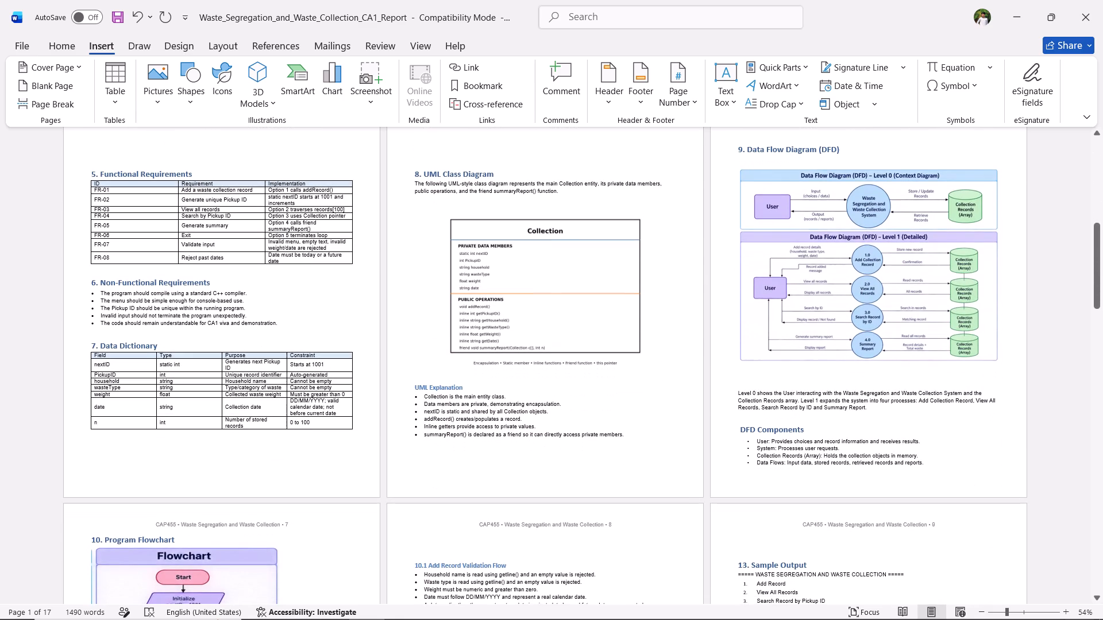
{"action": "scroll", "coordinate": [518, 442], "scroll_direction": "down", "scroll_amount": 1}
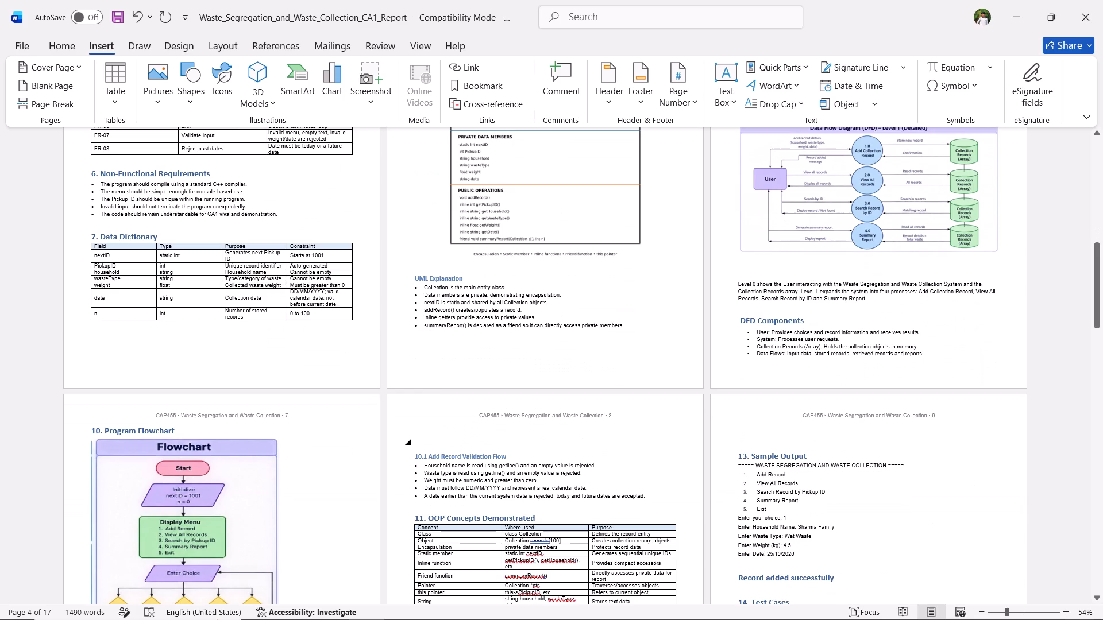
{"action": "scroll", "coordinate": [518, 442], "scroll_direction": "down", "scroll_amount": 3}
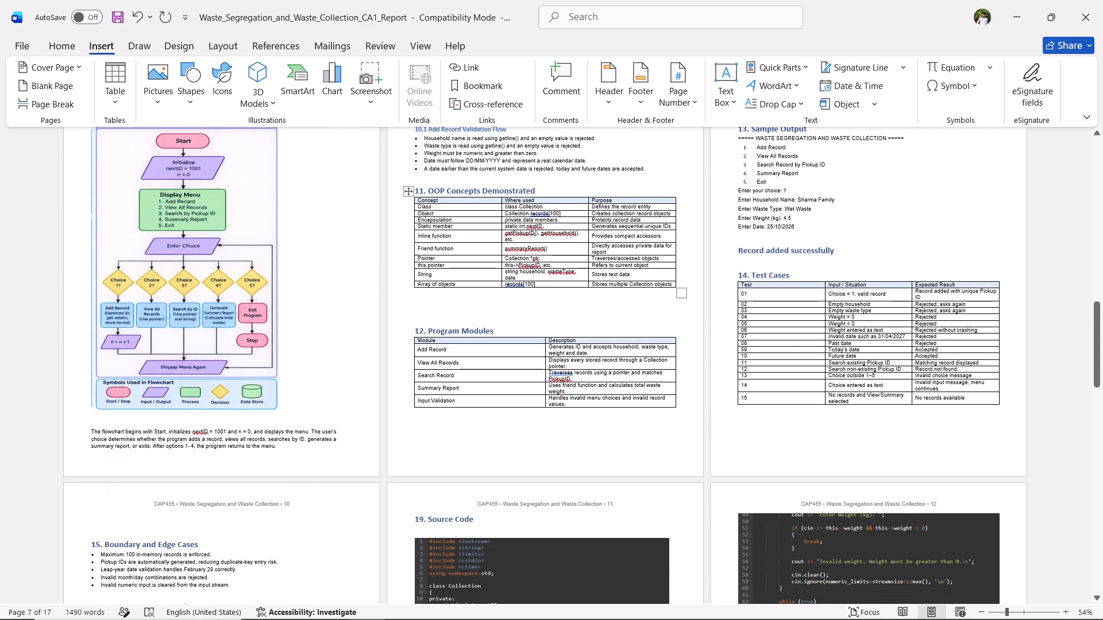
{"action": "scroll", "coordinate": [517, 447], "scroll_direction": "down", "scroll_amount": 3}
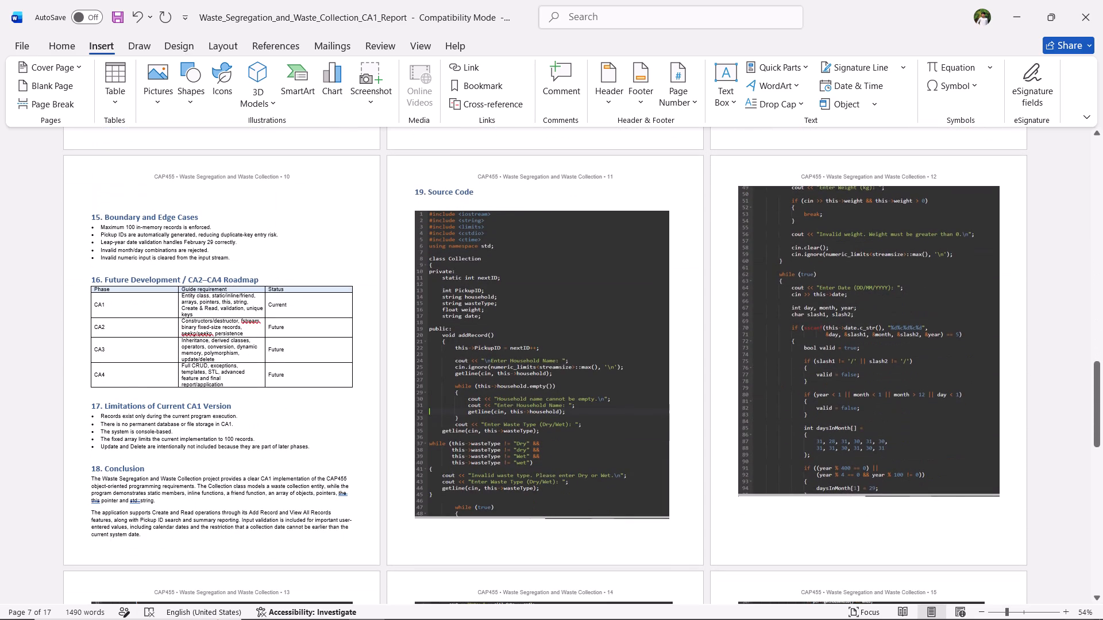
{"action": "scroll", "coordinate": [511, 448], "scroll_direction": "down", "scroll_amount": 1}
{"action": "scroll", "coordinate": [511, 448], "scroll_direction": "up", "scroll_amount": 1}
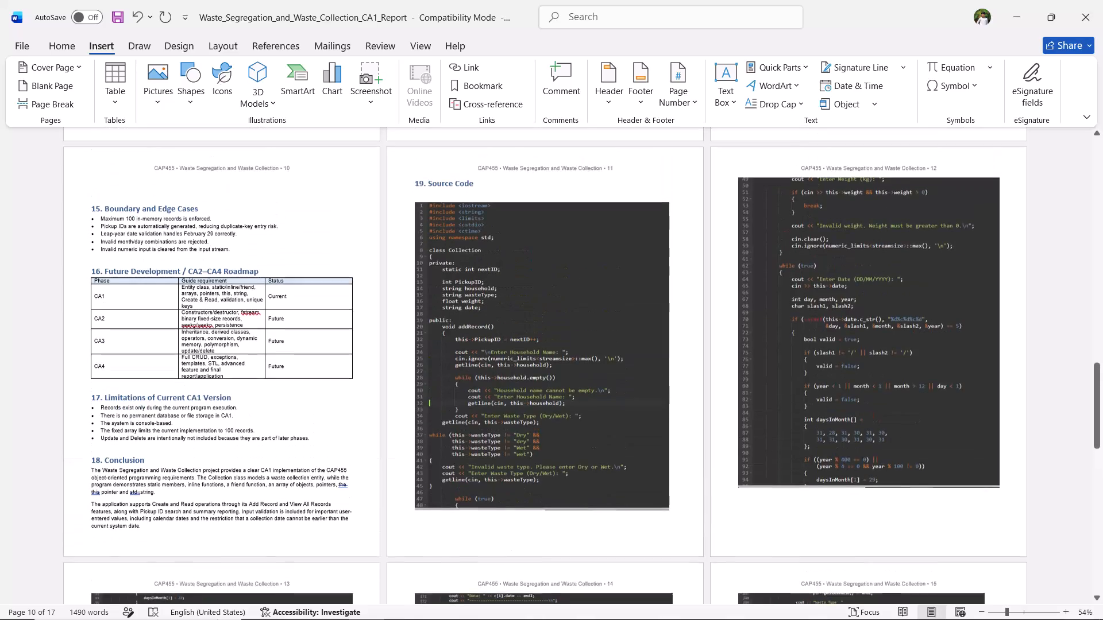
{"action": "scroll", "coordinate": [511, 448], "scroll_direction": "down", "scroll_amount": 2}
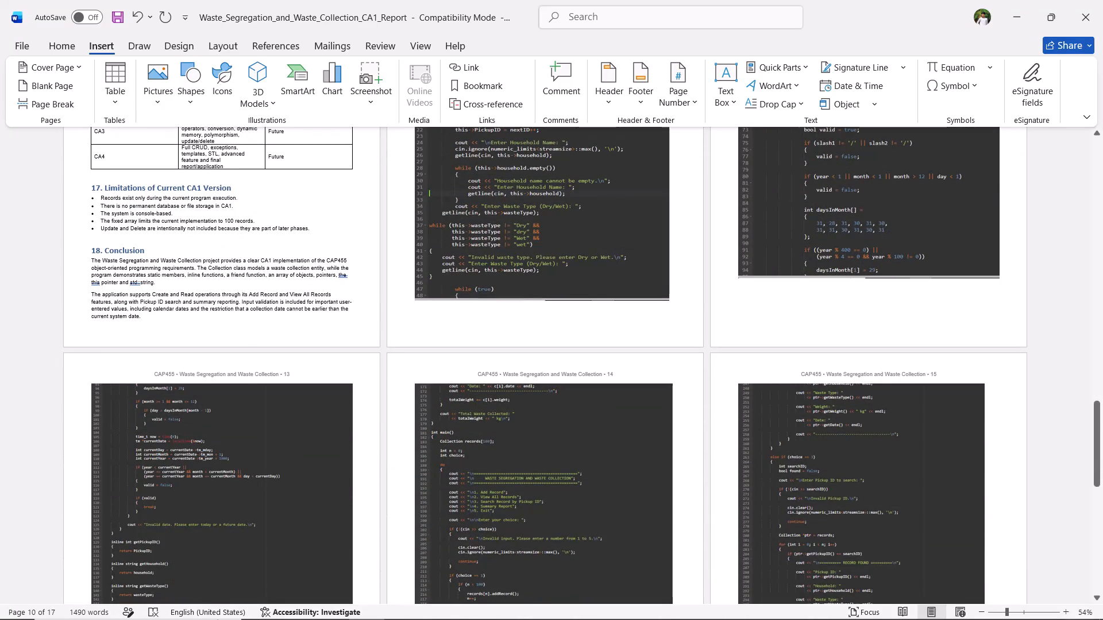
{"action": "scroll", "coordinate": [511, 448], "scroll_direction": "down", "scroll_amount": 1}
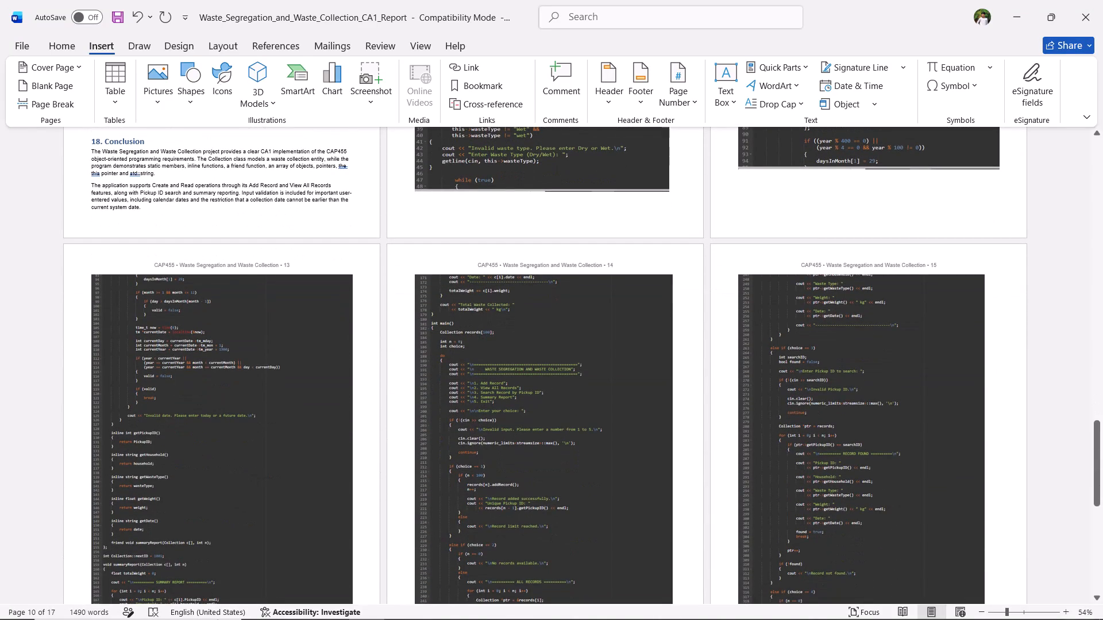
{"action": "scroll", "coordinate": [439, 461], "scroll_direction": "down", "scroll_amount": 1}
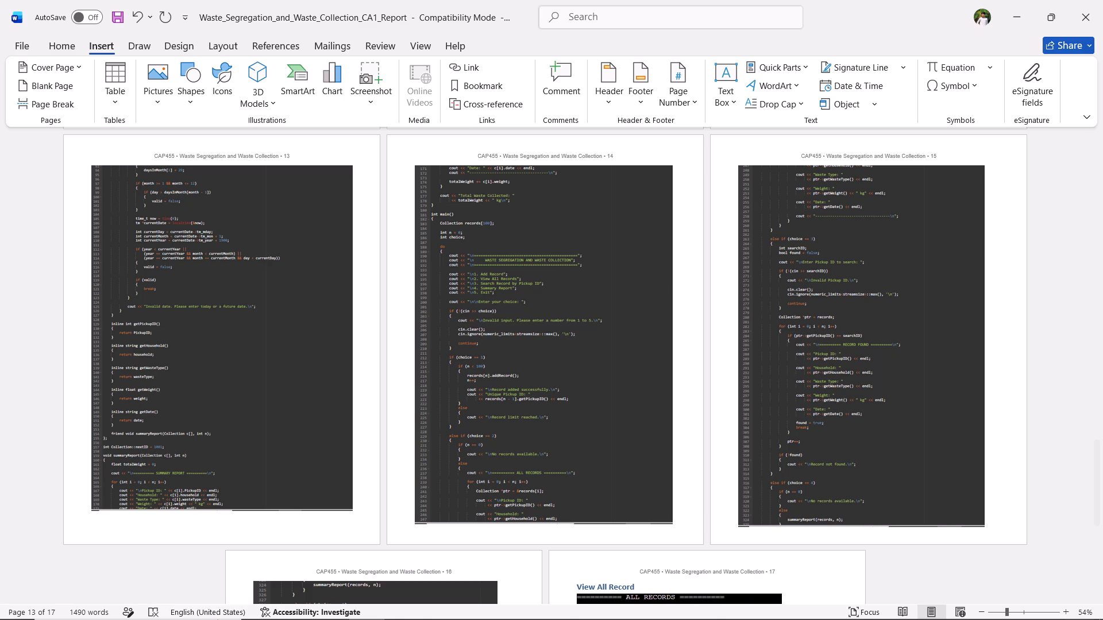
Review the final source code and program output pages in the multi-page view, then return to the report's cover page.
{"action": "key", "text": "Down"}
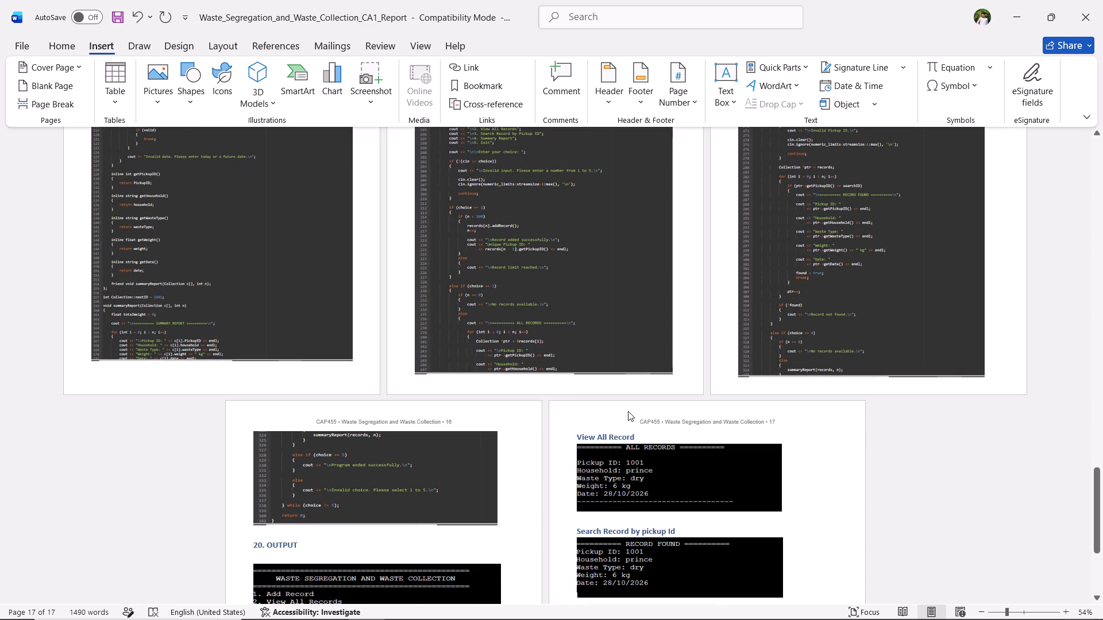
{"action": "key", "text": "Down"}
{"action": "key", "text": "Down"}
{"action": "key", "text": "Down"}
{"action": "key", "text": "Down"}
{"action": "key", "text": "Down"}
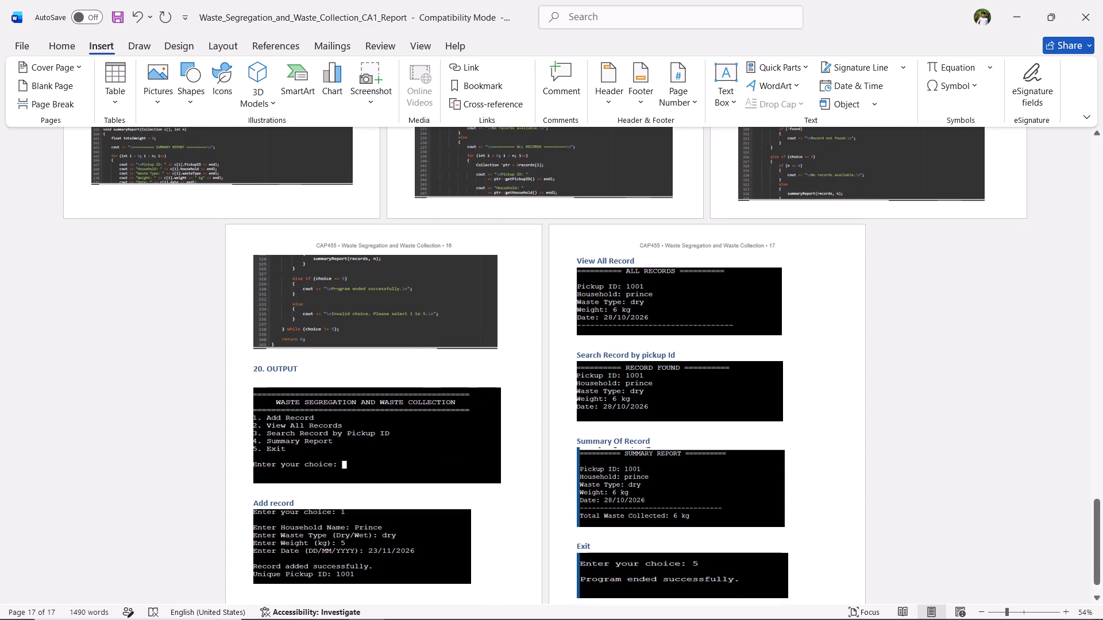
{"action": "key", "text": "Down"}
{"action": "key", "text": "Up"}
{"action": "key", "text": "Up"}
{"action": "key", "text": "Up"}
{"action": "key", "text": "Up"}
{"action": "key", "text": "Up"}
{"action": "key", "text": "Up"}
{"action": "key", "text": "Up"}
{"action": "key", "text": "Up"}
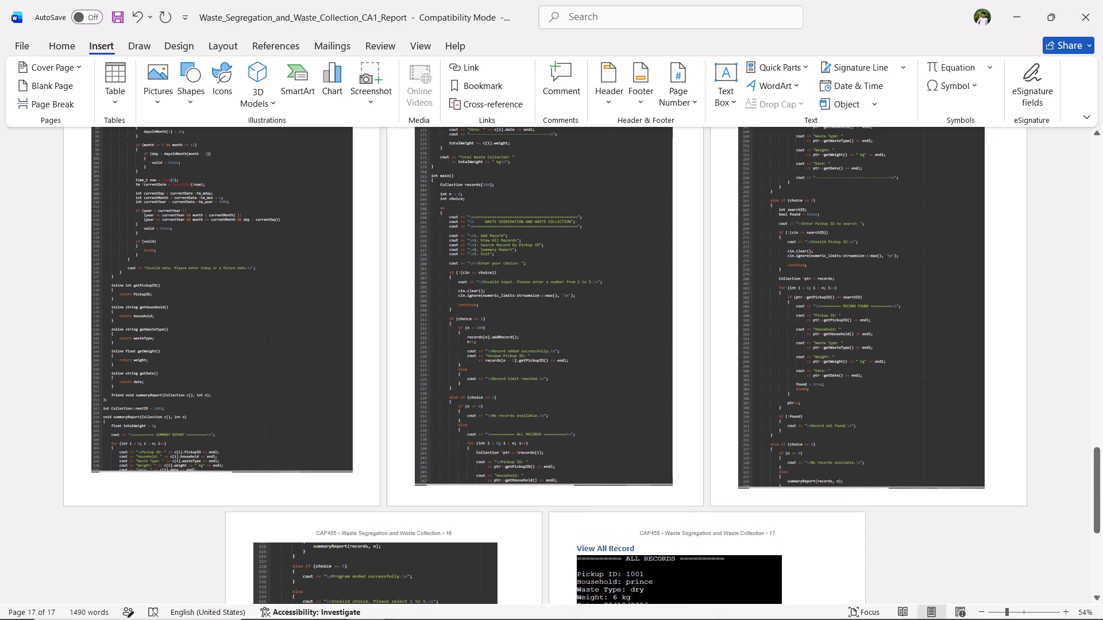
{"action": "scroll", "coordinate": [628, 411], "scroll_direction": "up", "scroll_amount": 20}
{"action": "scroll", "coordinate": [628, 411], "scroll_direction": "up", "scroll_amount": 3}
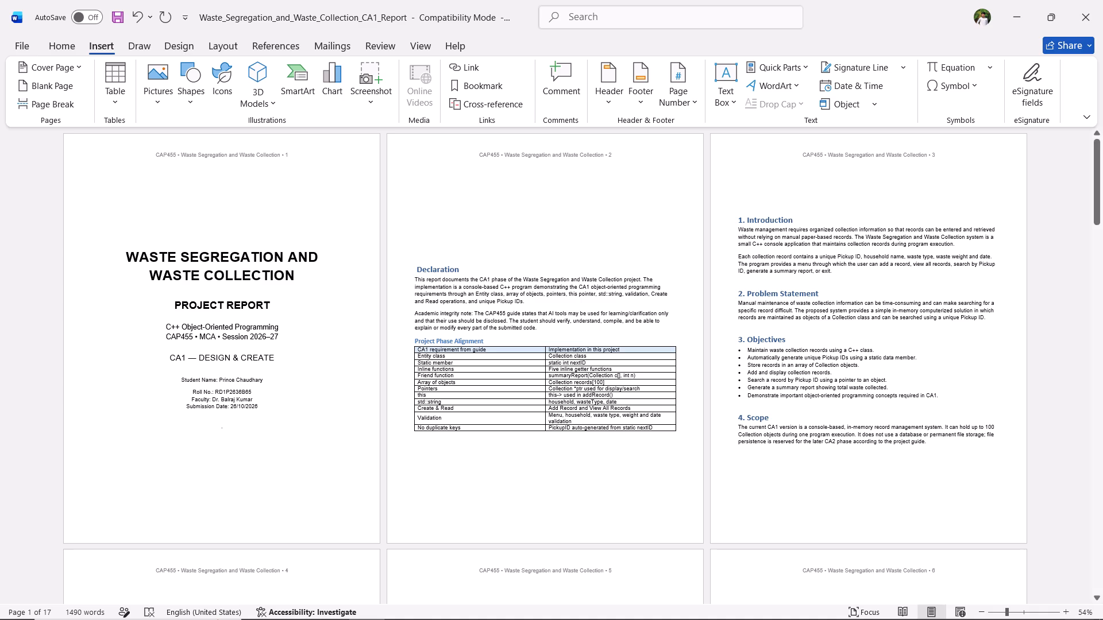
Start saving a copy of the report in the Downloads folder and clear the suggested file name.
{"action": "left_click", "coordinate": [20, 48]}
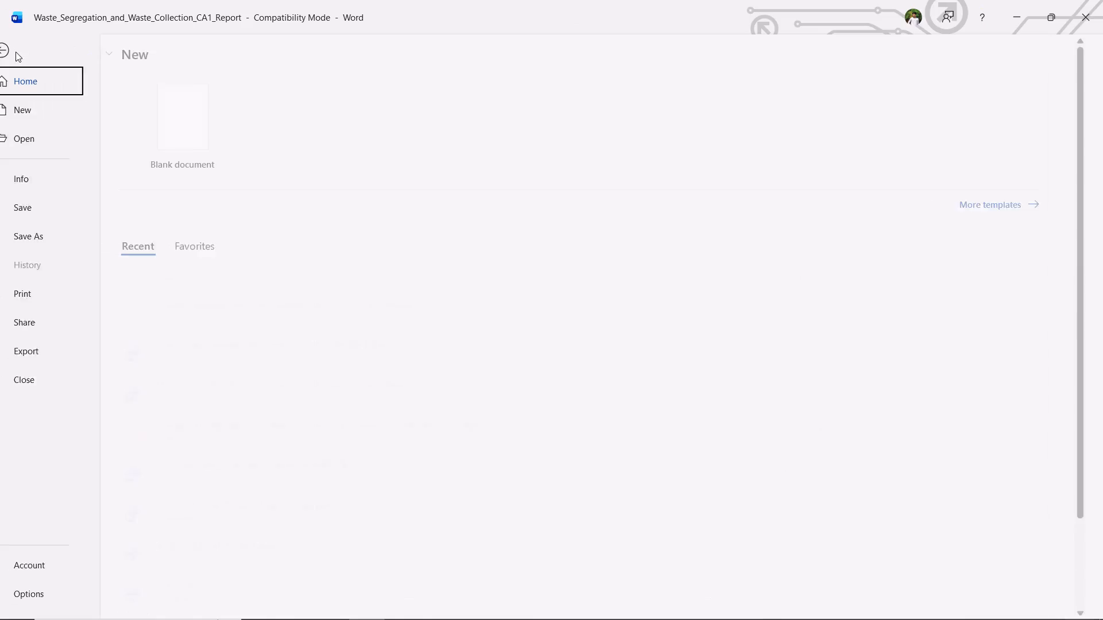
{"action": "left_click", "coordinate": [58, 232]}
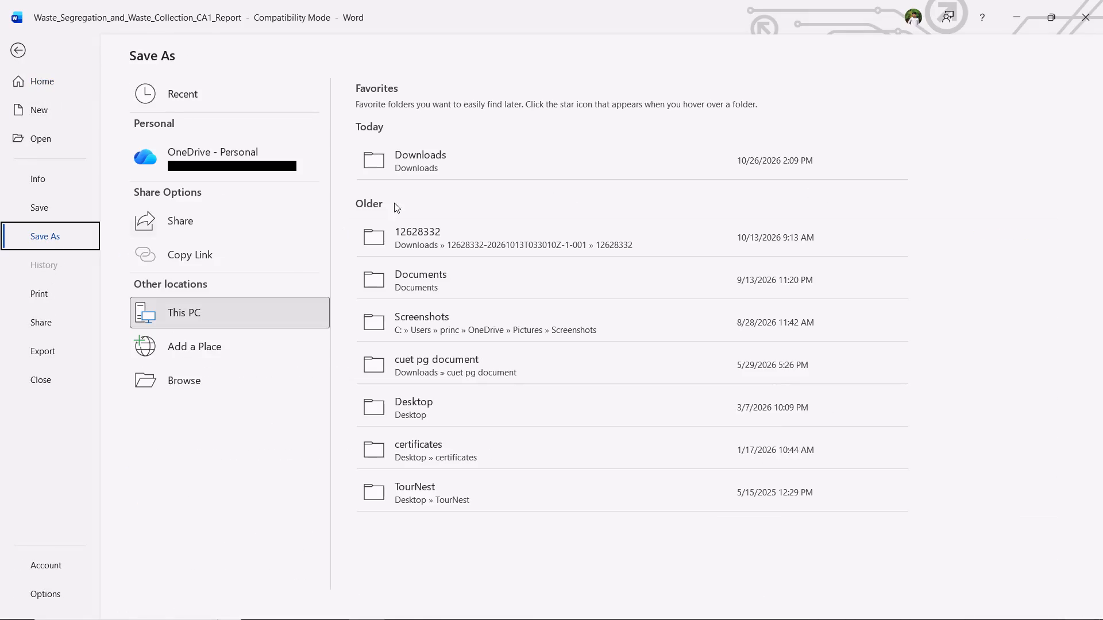
{"action": "left_click", "coordinate": [436, 160]}
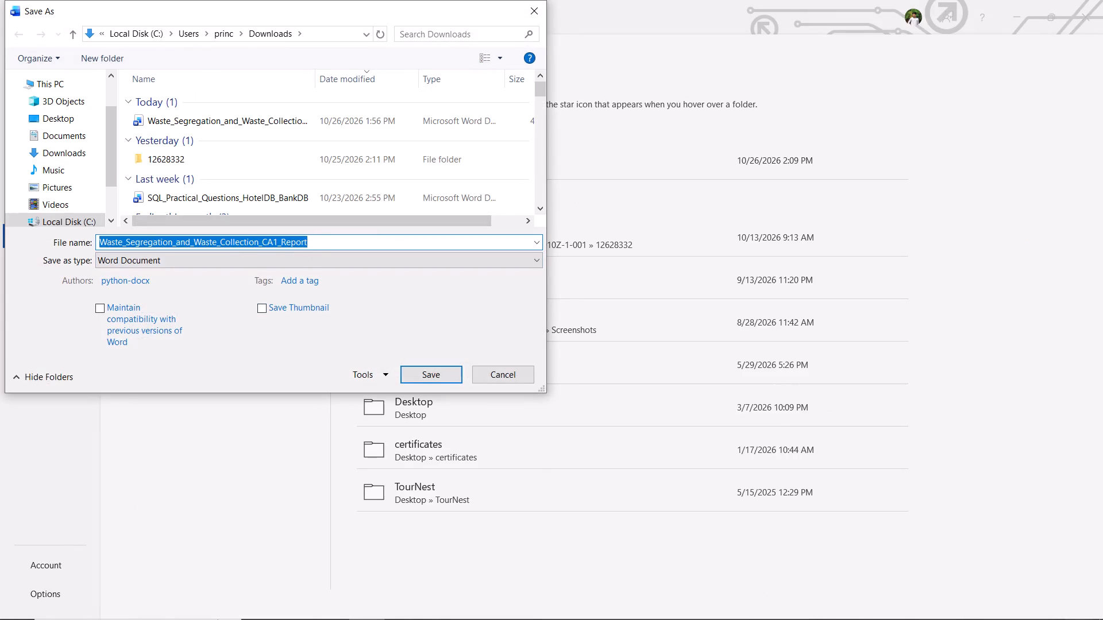
{"action": "scroll", "coordinate": [192, 170], "scroll_direction": "up", "scroll_amount": 3}
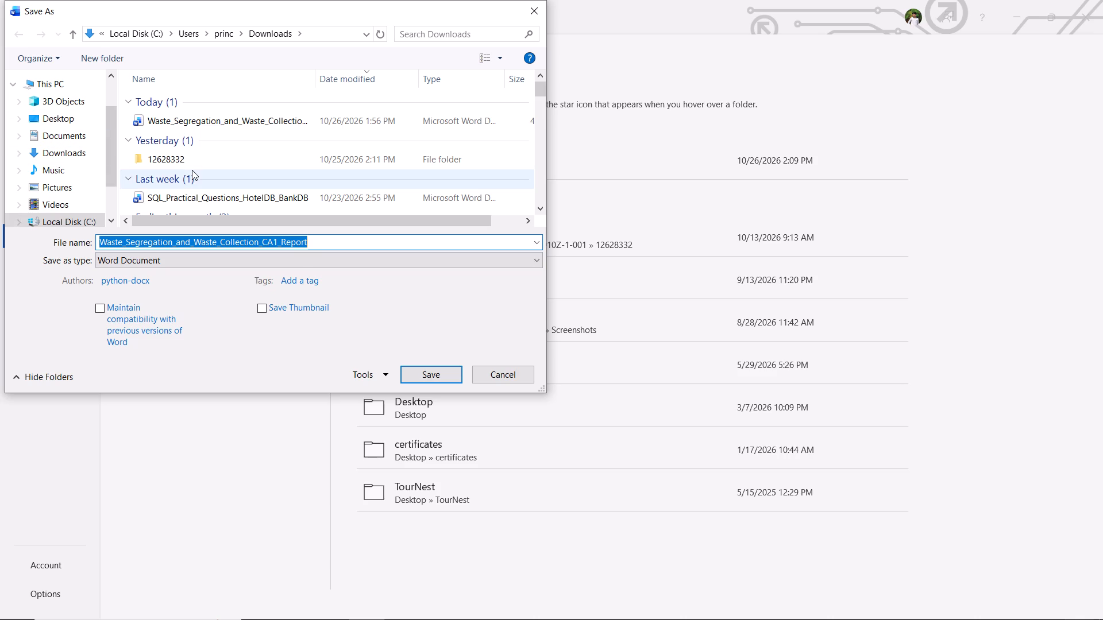
{"action": "scroll", "coordinate": [192, 170], "scroll_direction": "down", "scroll_amount": 2}
{"action": "scroll", "coordinate": [192, 170], "scroll_direction": "up", "scroll_amount": 4}
{"action": "scroll", "coordinate": [192, 170], "scroll_direction": "down", "scroll_amount": 3}
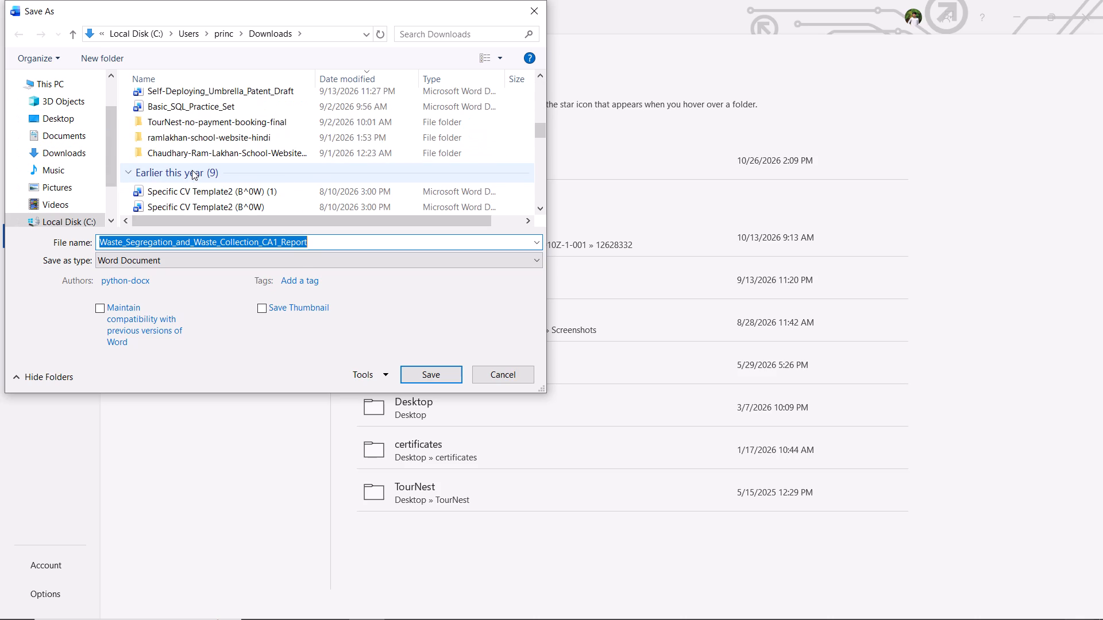
{"action": "scroll", "coordinate": [192, 170], "scroll_direction": "up", "scroll_amount": 3}
{"action": "left_click", "coordinate": [64, 148]}
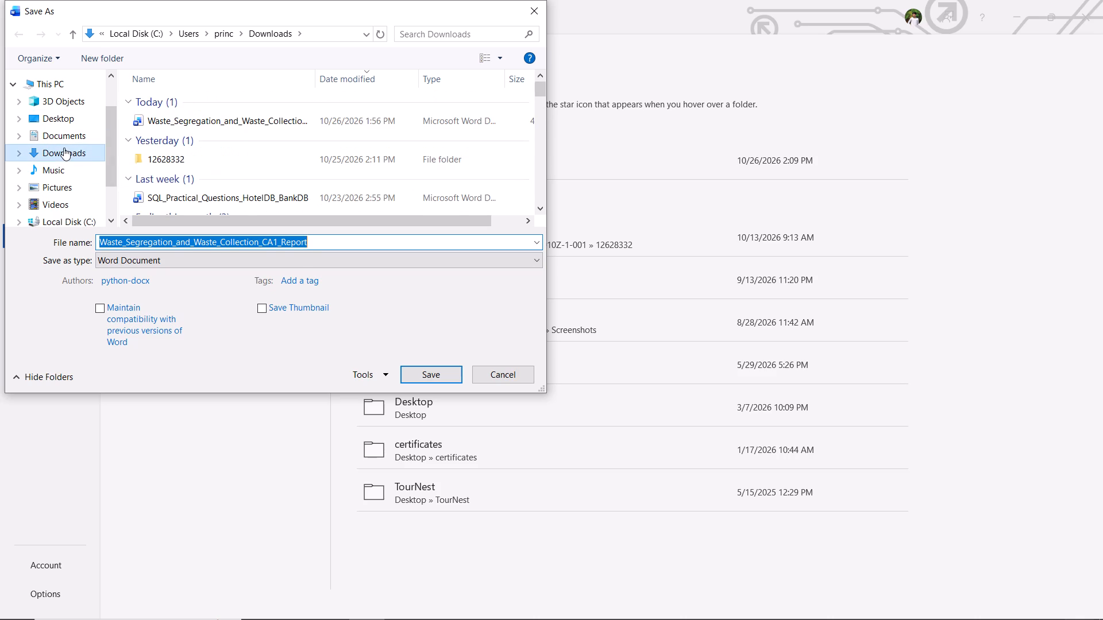
{"action": "scroll", "coordinate": [169, 157], "scroll_direction": "up", "scroll_amount": 2}
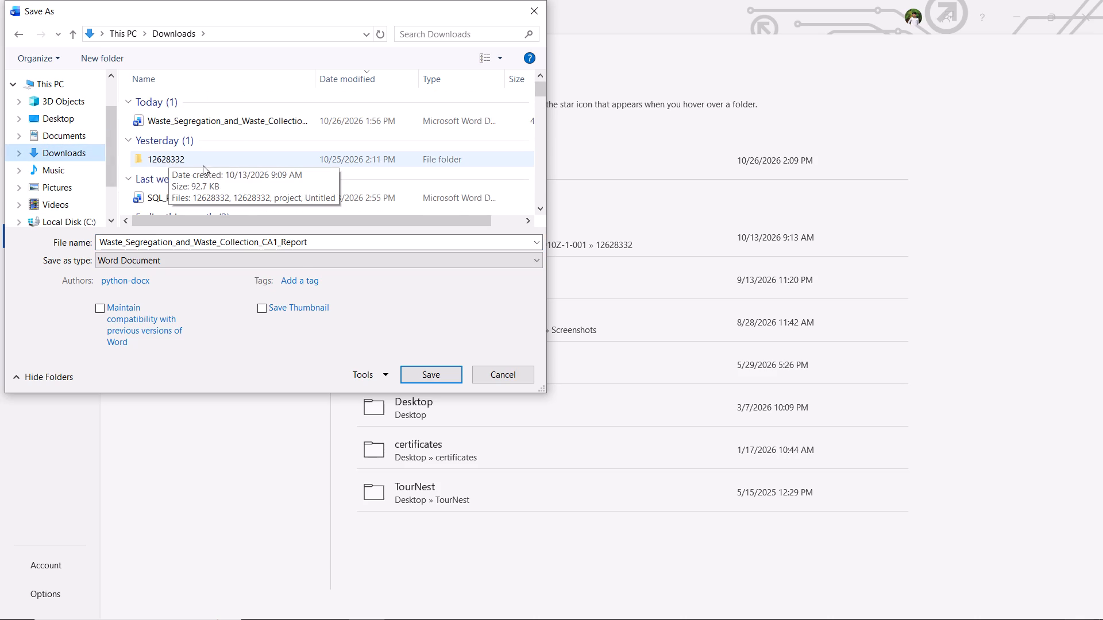
{"action": "left_click", "coordinate": [331, 237]}
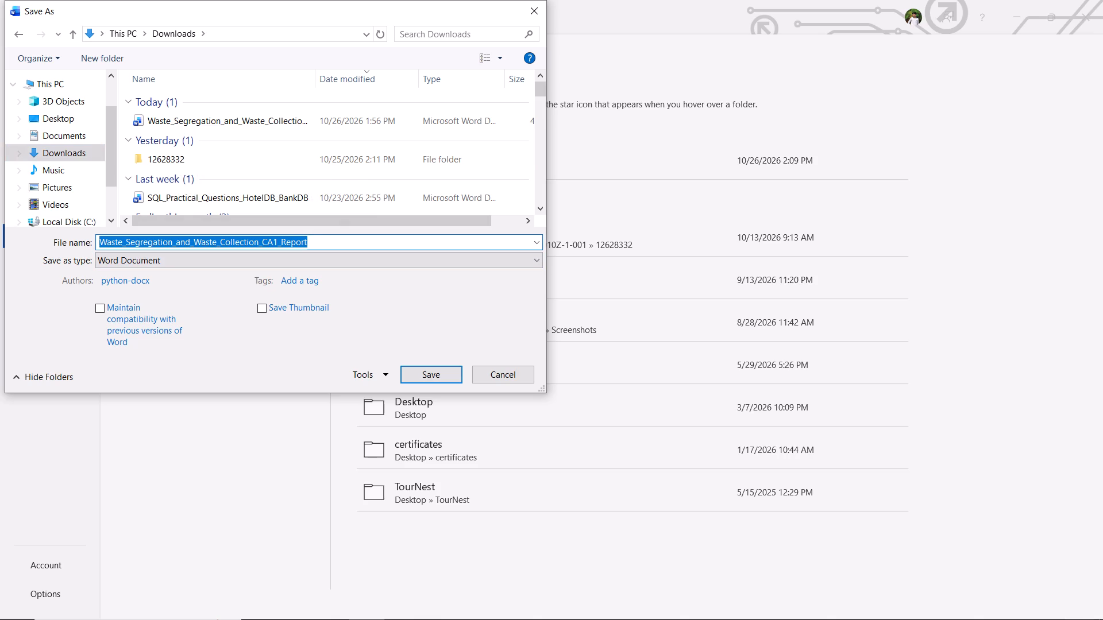
{"action": "key", "text": "BackSpace"}
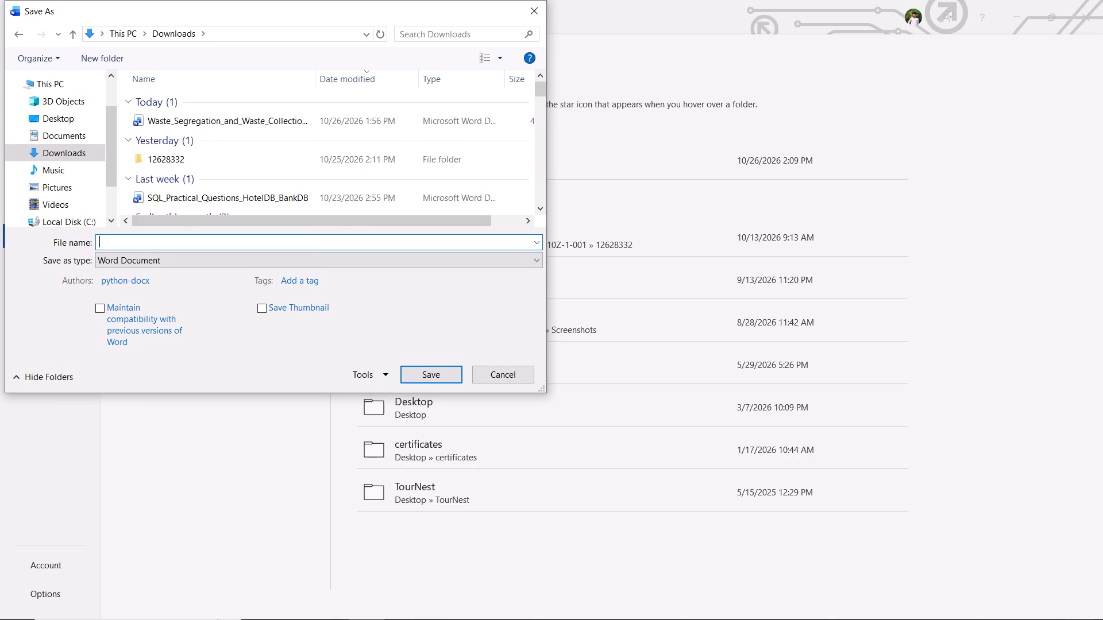
Switch to File Explorer and copy the file name of the existing CAP455 Phase-1 waste segregation PDF in Downloads.
{"action": "left_click", "coordinate": [290, 611]}
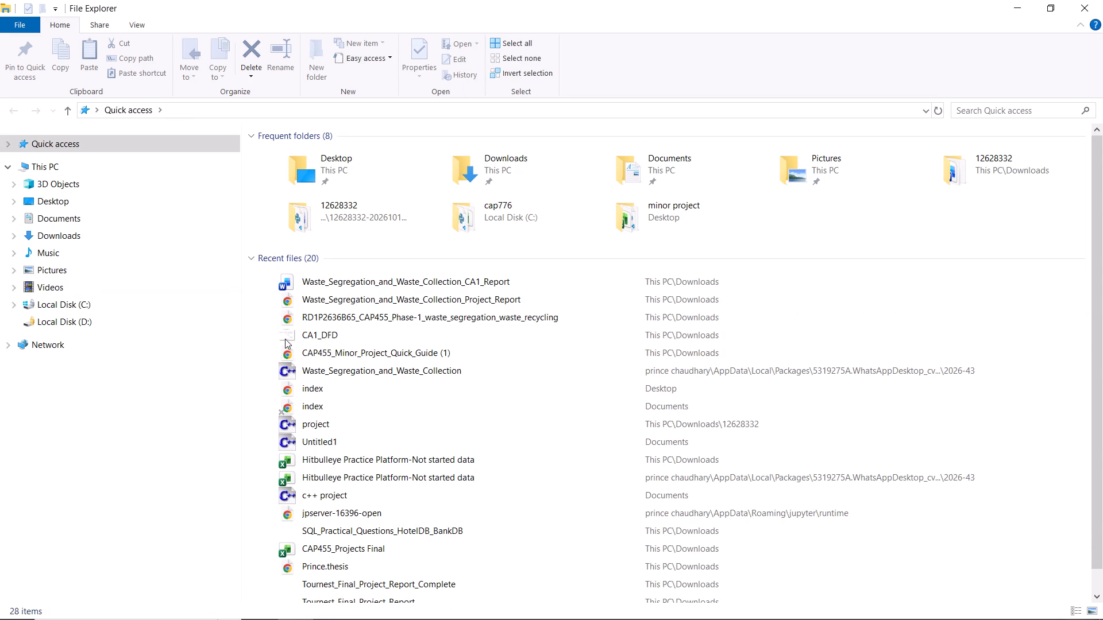
{"action": "right_click", "coordinate": [308, 321]}
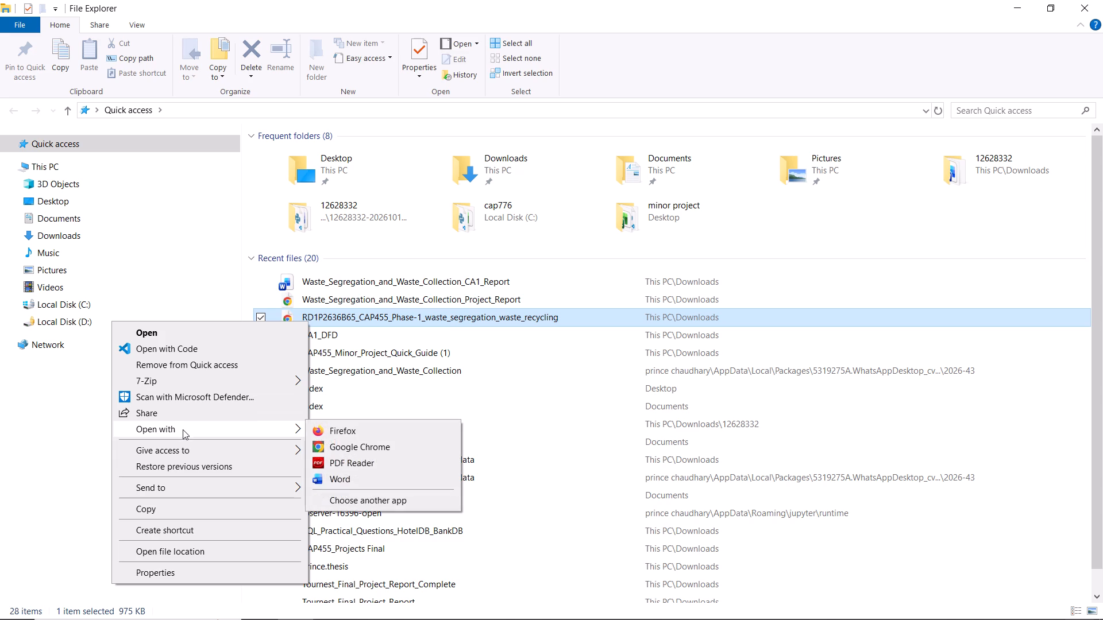
{"action": "left_click", "coordinate": [542, 317]}
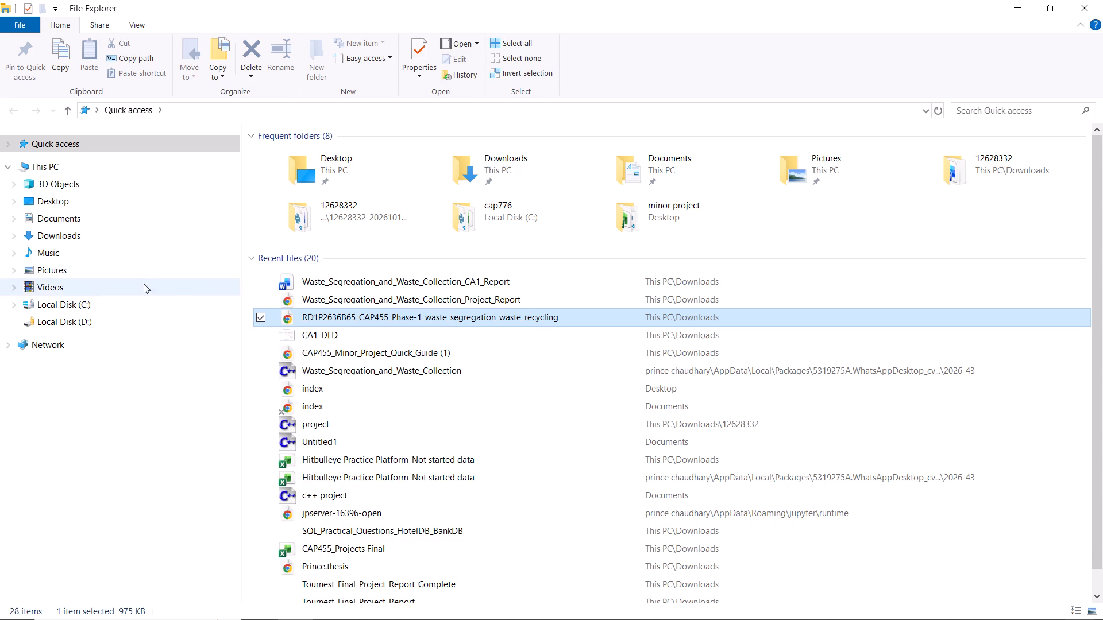
{"action": "left_click", "coordinate": [71, 231]}
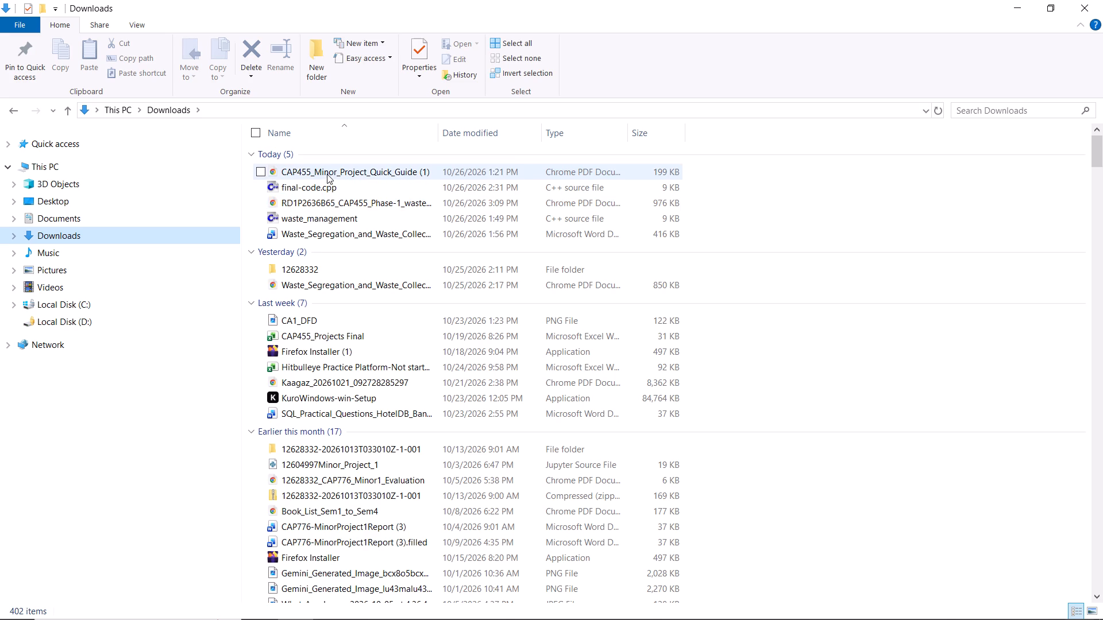
{"action": "left_click", "coordinate": [349, 206]}
{"action": "right_click", "coordinate": [349, 206]}
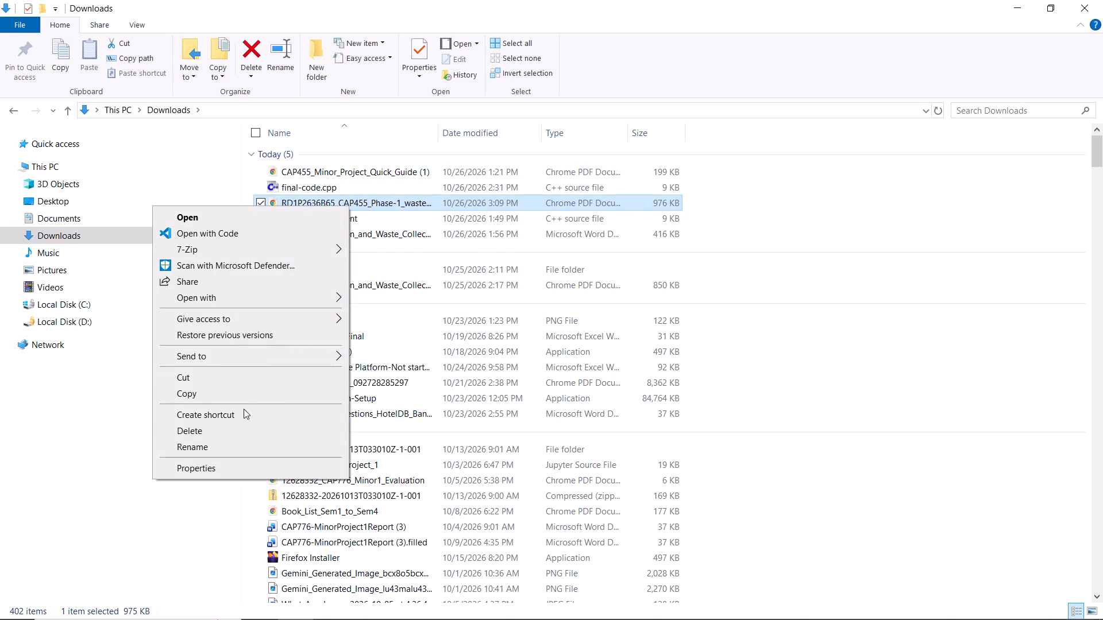
{"action": "left_click", "coordinate": [242, 449]}
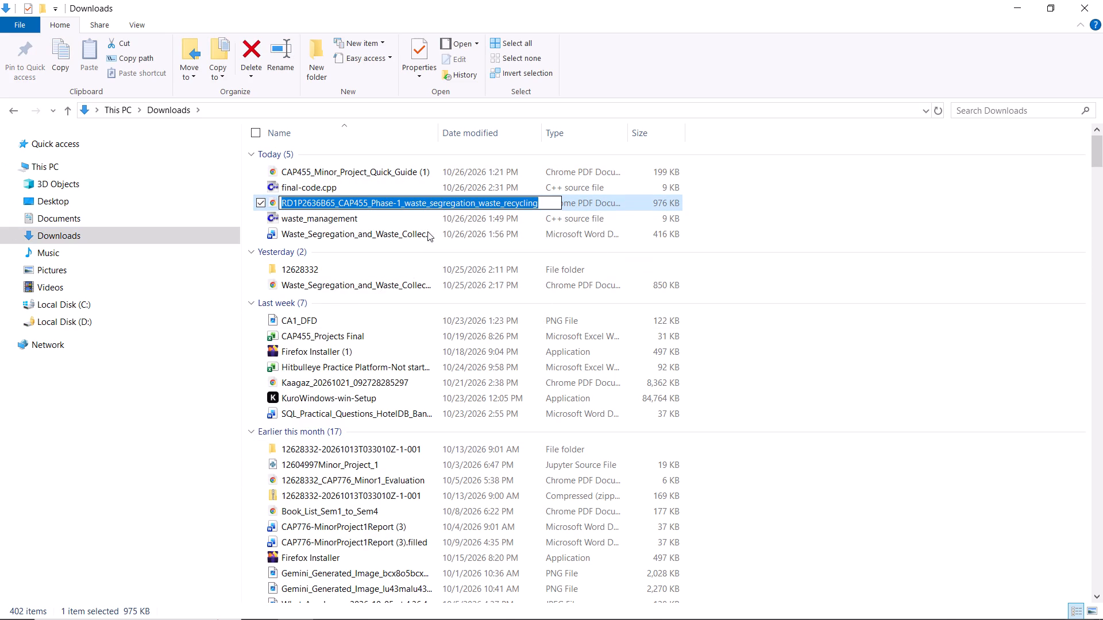
{"action": "key", "text": "ctrl+c"}
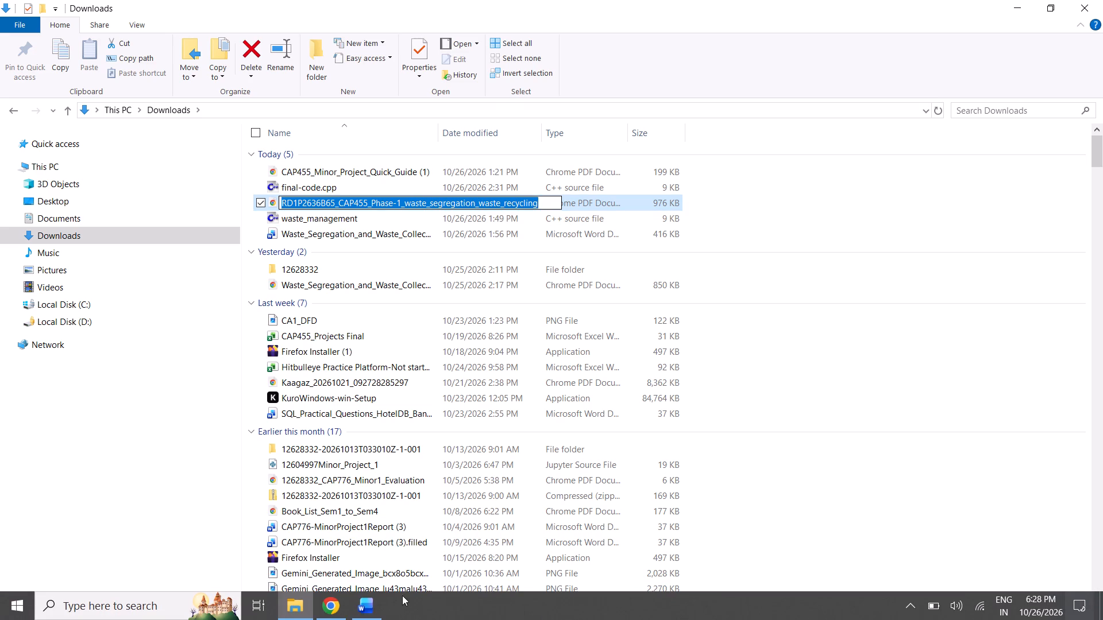
Back in Word, save the report to Downloads as a PDF, using the copied file name followed by a comma.
{"action": "left_click", "coordinate": [378, 613]}
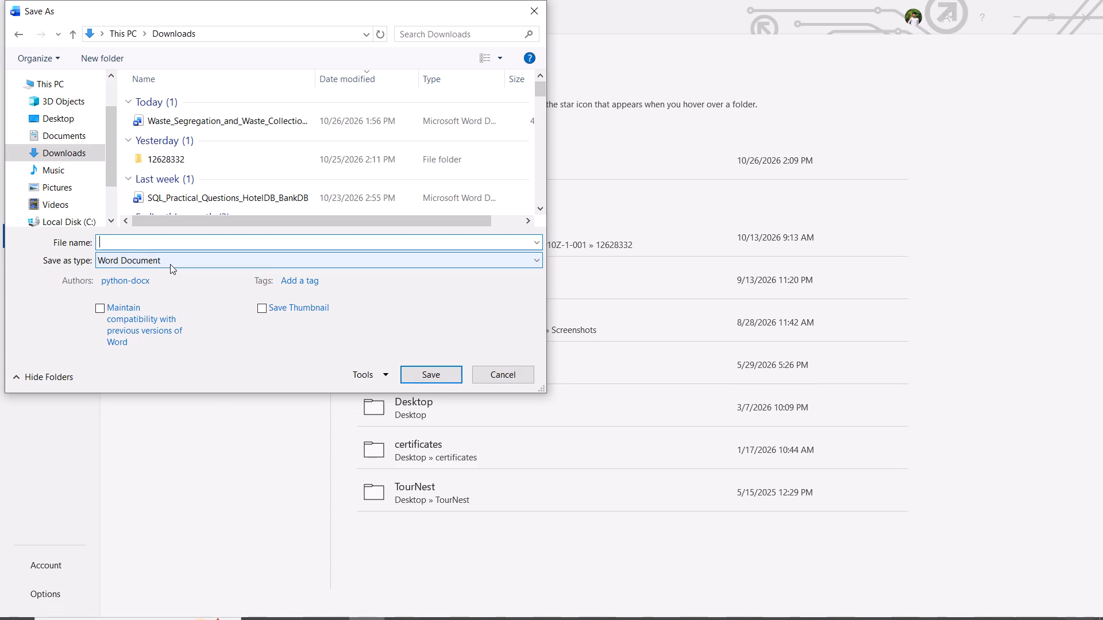
{"action": "key", "text": "ctrl+v"}
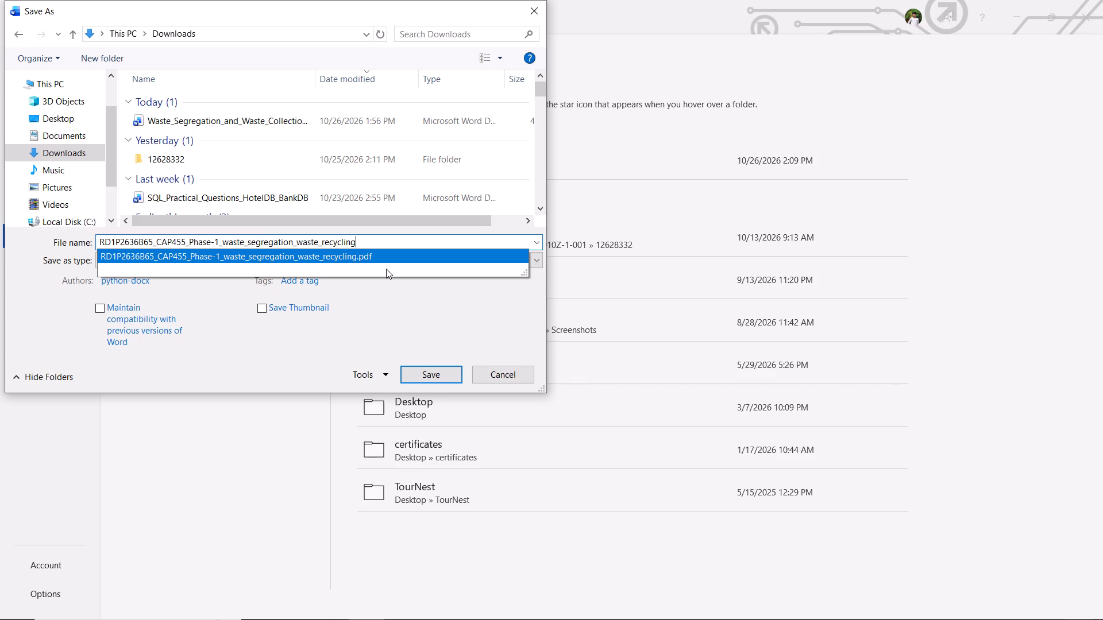
{"action": "key", "text": "comma"}
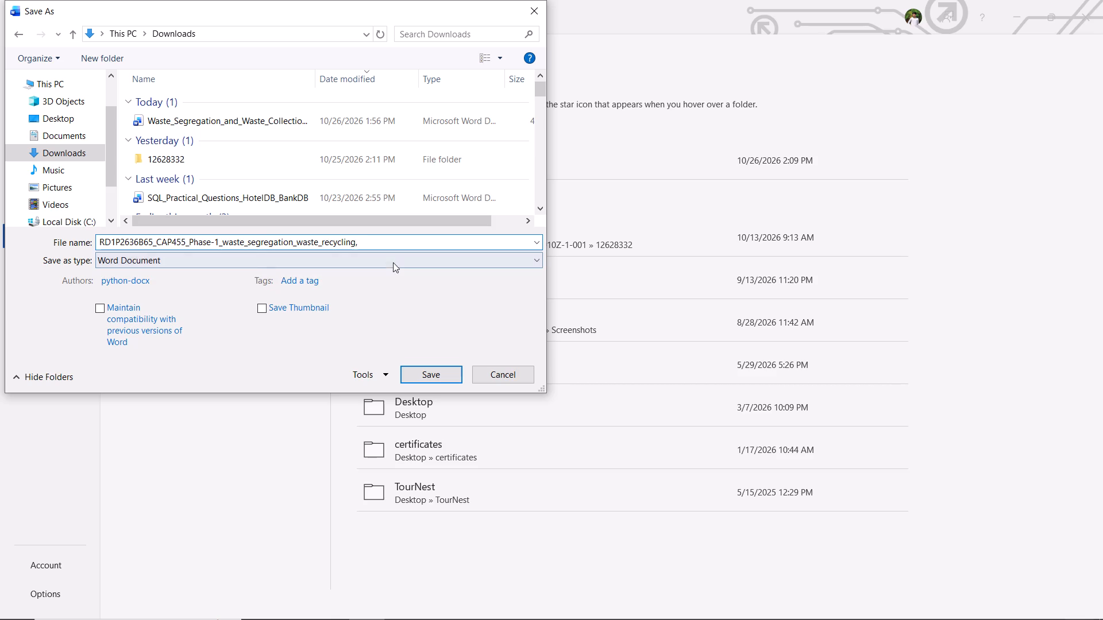
{"action": "left_click", "coordinate": [388, 258]}
{"action": "left_click", "coordinate": [288, 346]}
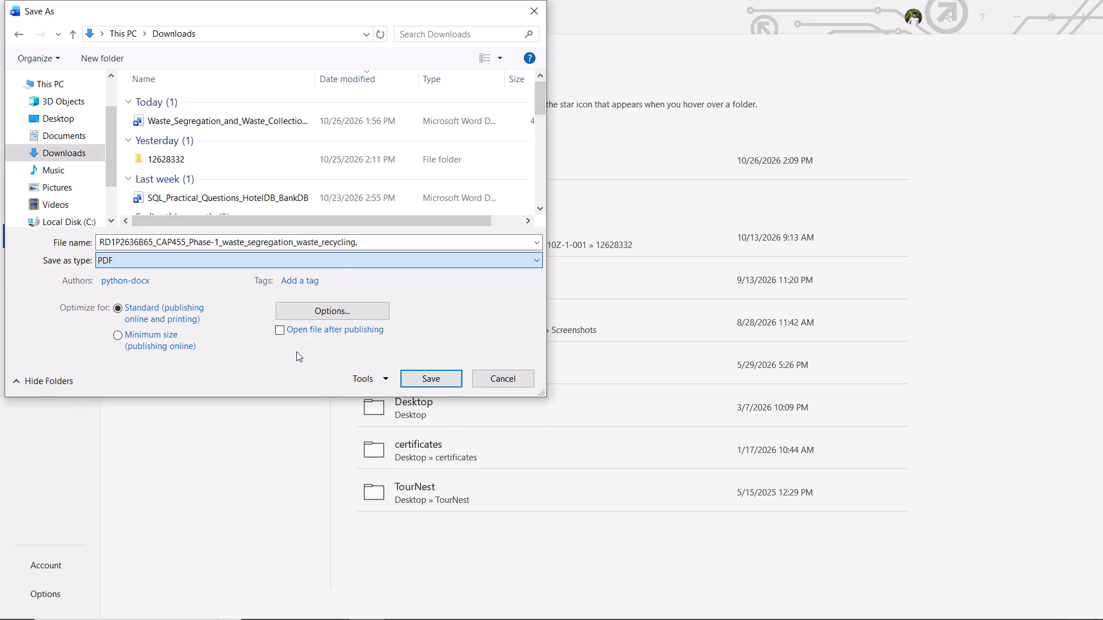
{"action": "left_click", "coordinate": [423, 375]}
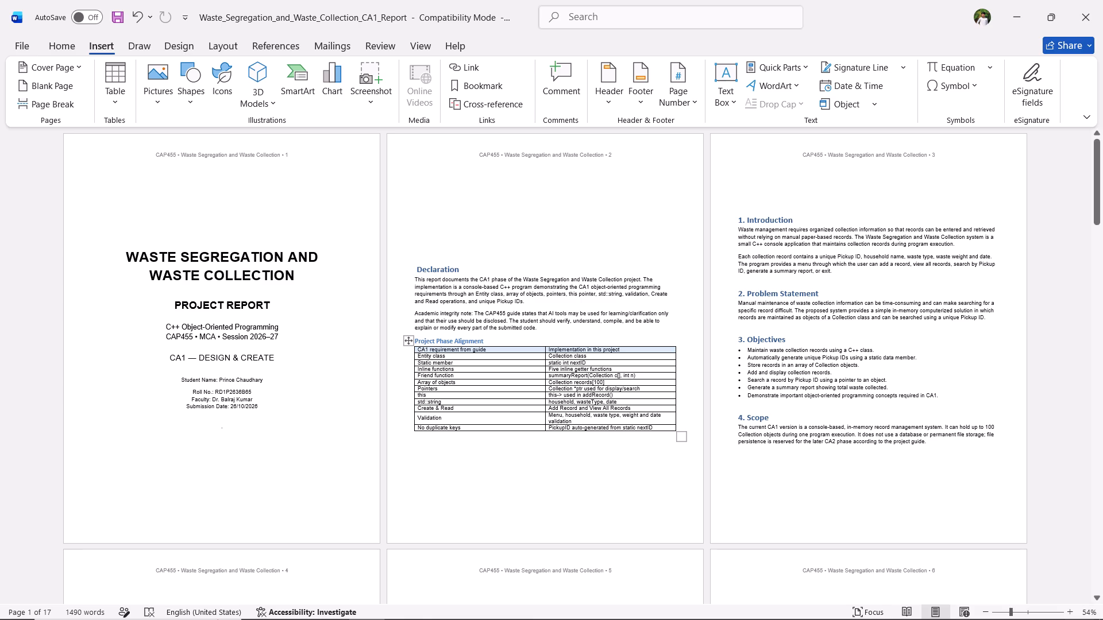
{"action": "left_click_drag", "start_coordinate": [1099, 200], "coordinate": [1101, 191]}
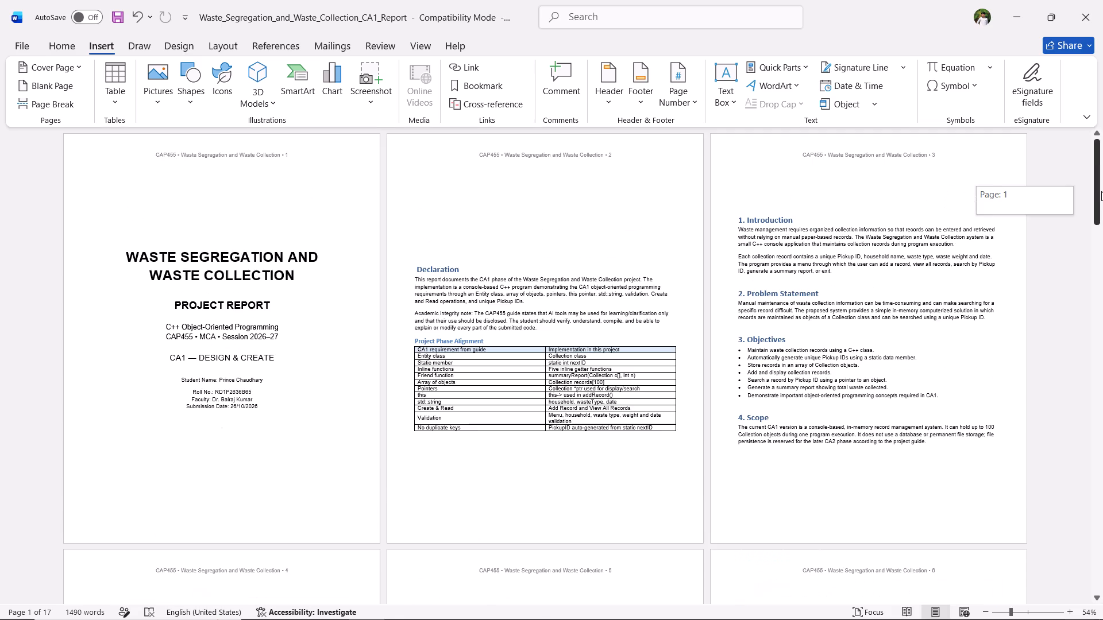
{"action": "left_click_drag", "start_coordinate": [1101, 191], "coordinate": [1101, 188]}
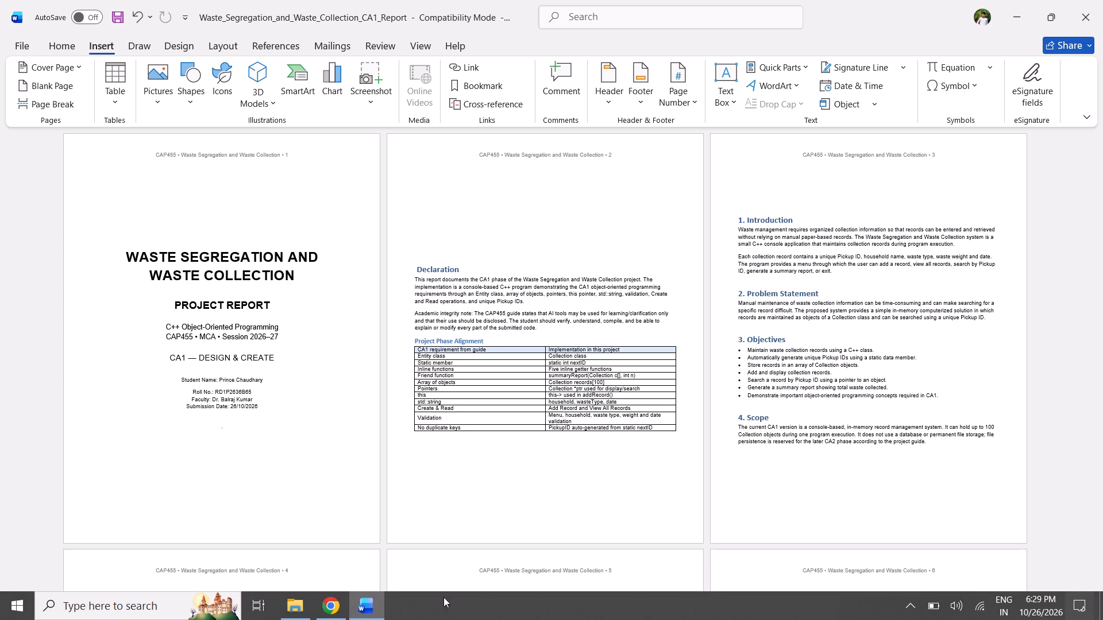
Switch to File Explorer and open the newly exported CAP455 Phase-1 PDF from the Downloads folder.
{"action": "left_click", "coordinate": [276, 619]}
{"action": "left_click", "coordinate": [294, 615]}
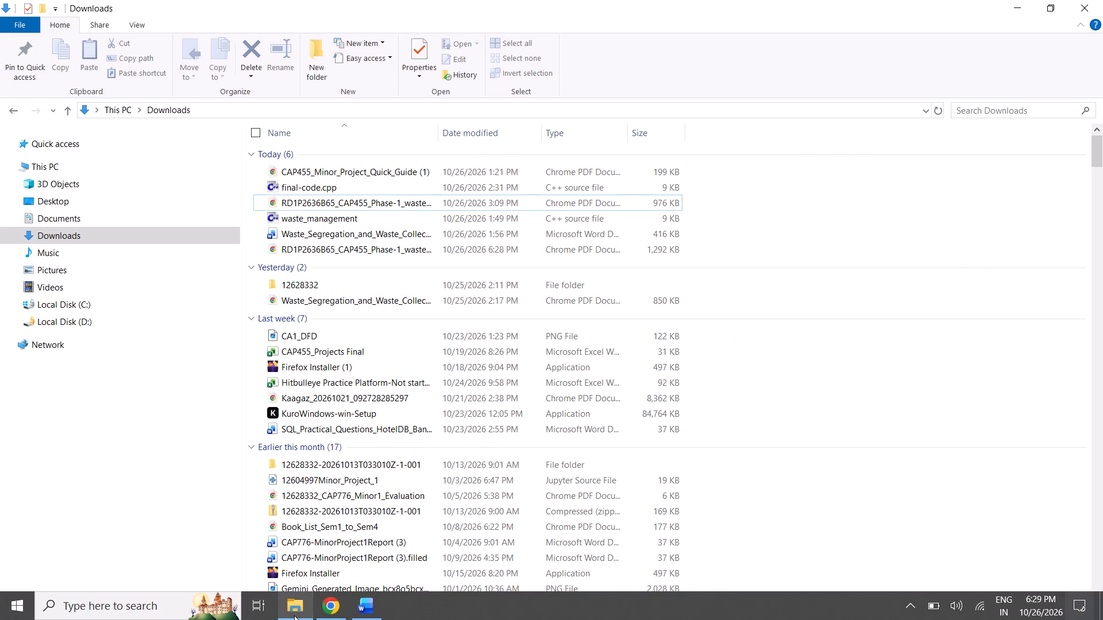
{"action": "left_click", "coordinate": [76, 240]}
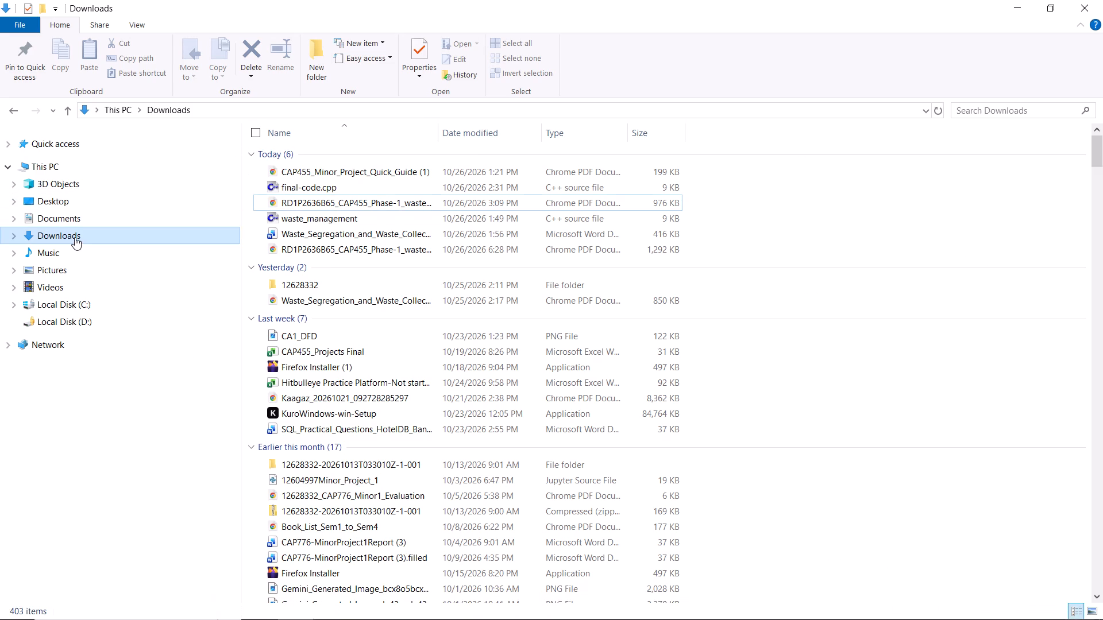
{"action": "left_click", "coordinate": [74, 237]}
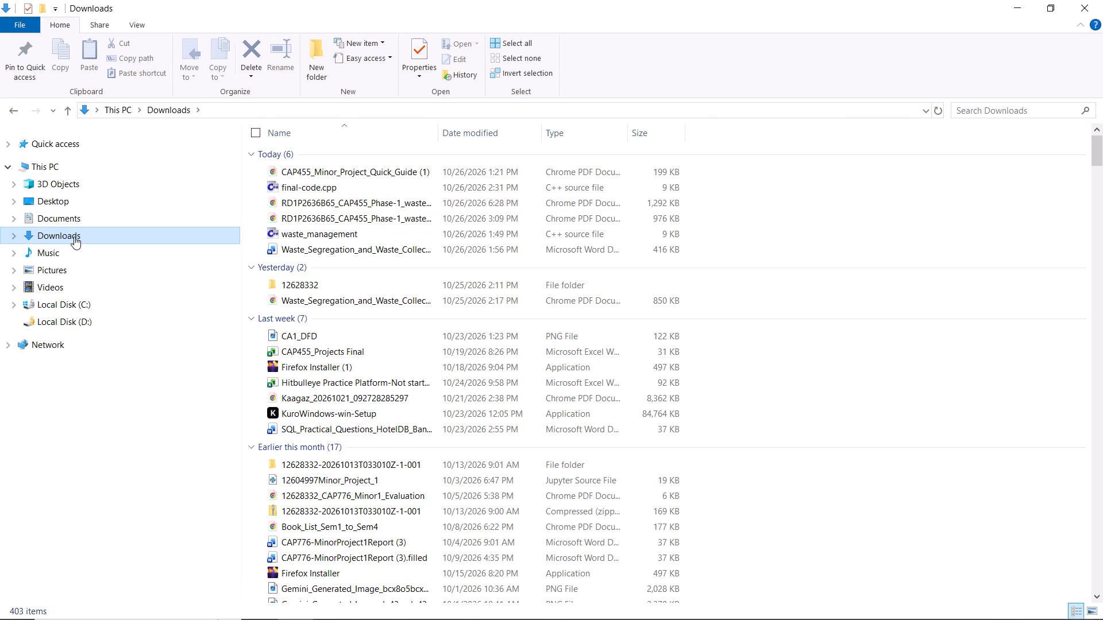
{"action": "left_click", "coordinate": [74, 237]}
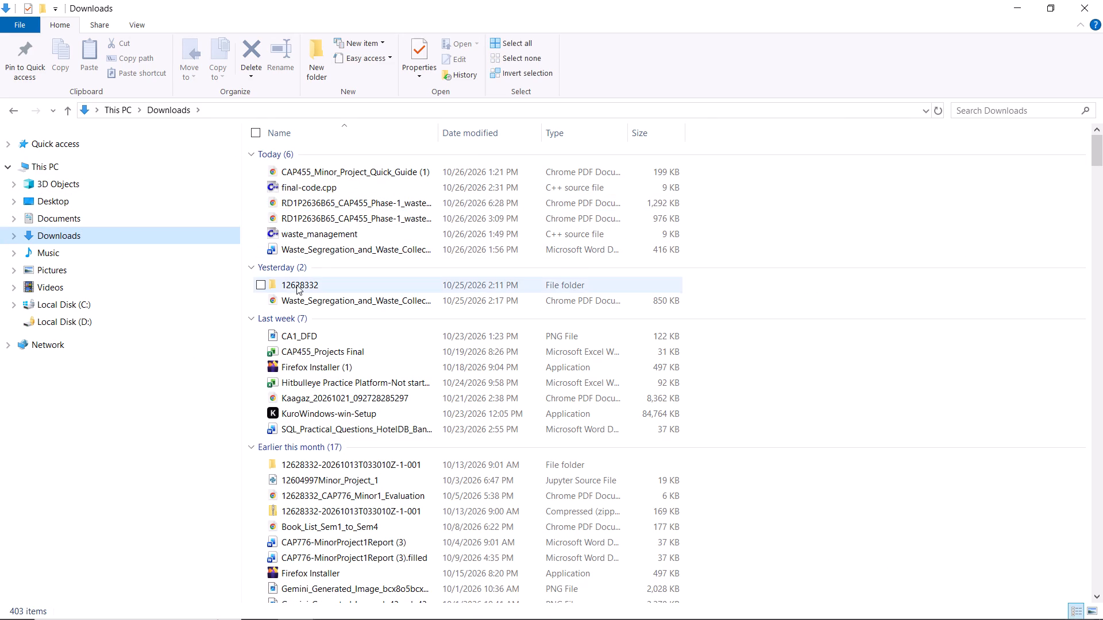
{"action": "left_click", "coordinate": [130, 213]}
{"action": "left_click", "coordinate": [113, 235]}
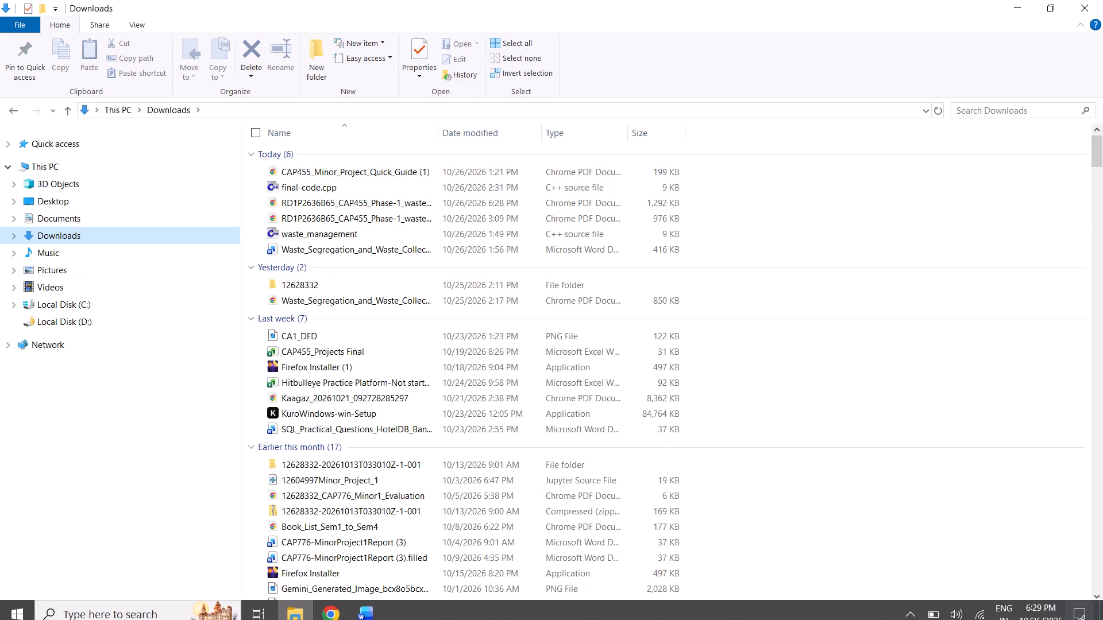
{"action": "left_click", "coordinate": [349, 201]}
{"action": "double_click", "coordinate": [353, 197]}
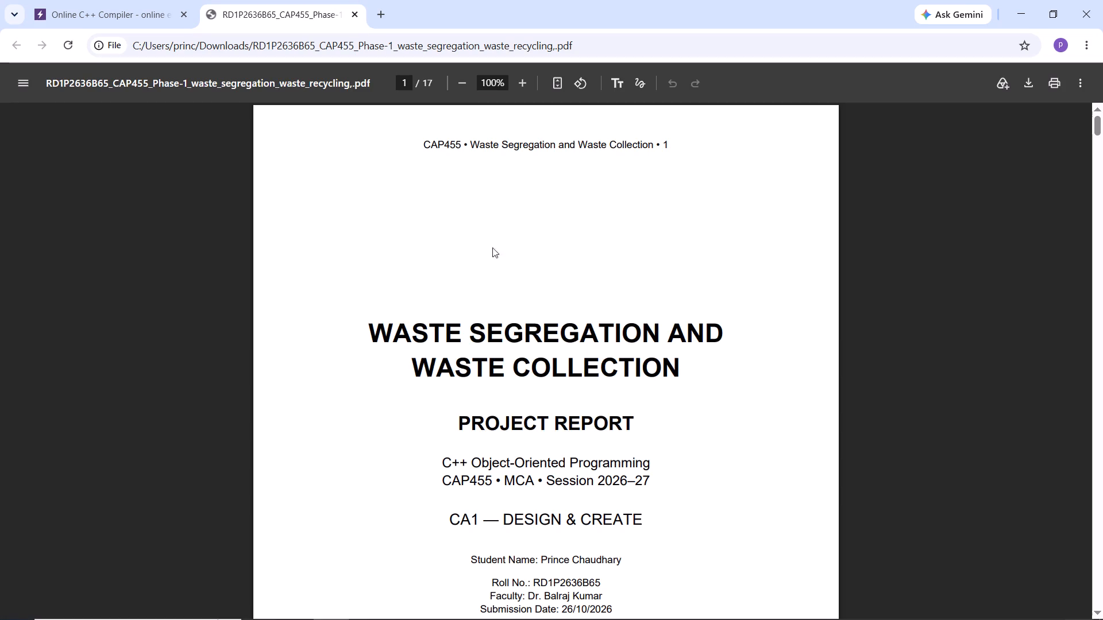
Review the exported PDF's report sections, from the cover page through the diagrams and flowchart to the sample output and test cases.
{"action": "scroll", "coordinate": [580, 243], "scroll_direction": "down", "scroll_amount": 3}
{"action": "scroll", "coordinate": [580, 243], "scroll_direction": "up", "scroll_amount": 3}
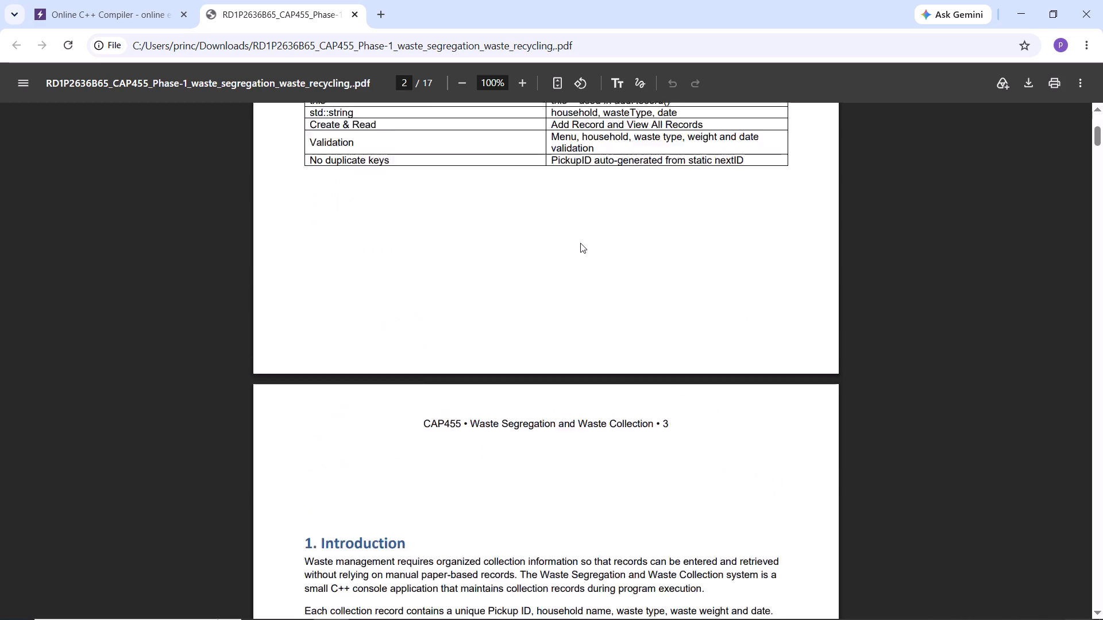
{"action": "scroll", "coordinate": [580, 243], "scroll_direction": "up", "scroll_amount": 3}
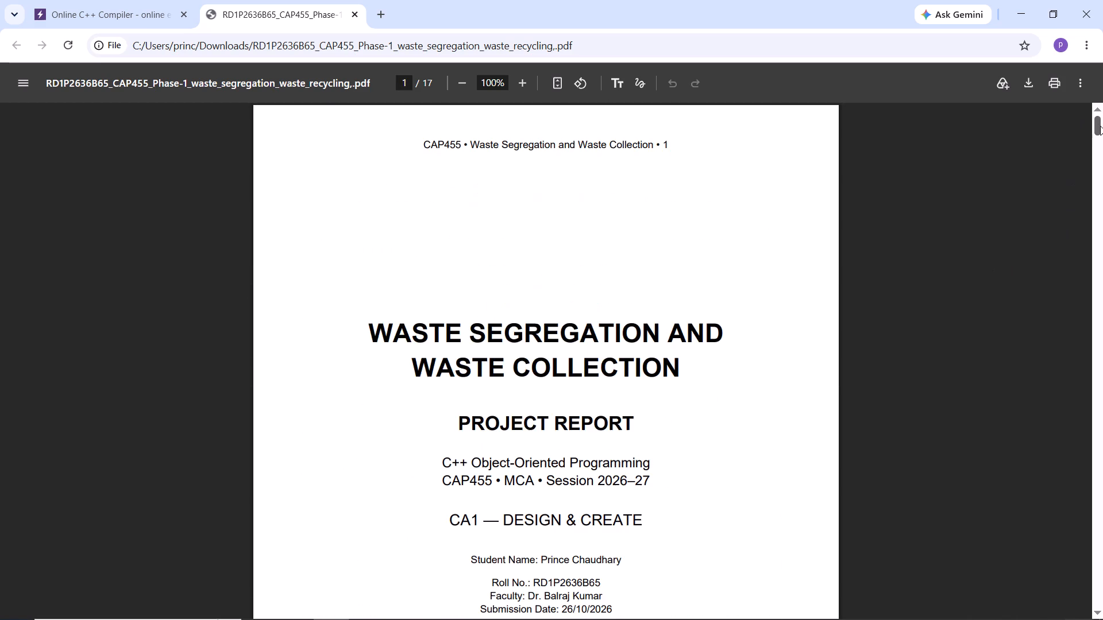
{"action": "left_click_drag", "start_coordinate": [1100, 126], "coordinate": [1102, 157]}
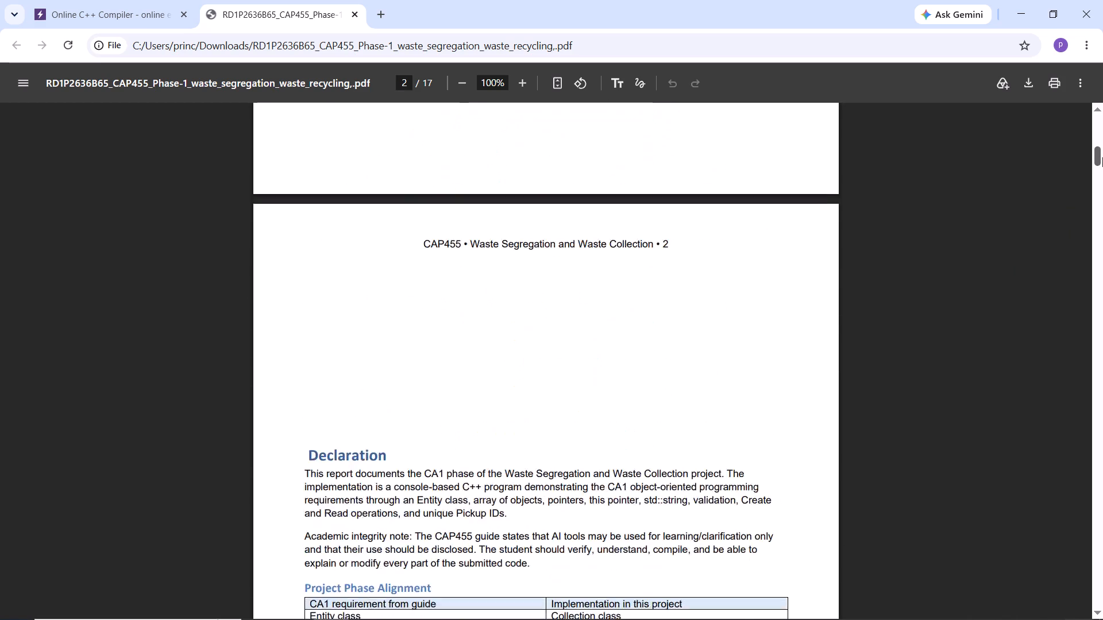
{"action": "left_click_drag", "start_coordinate": [1102, 157], "coordinate": [1102, 203]}
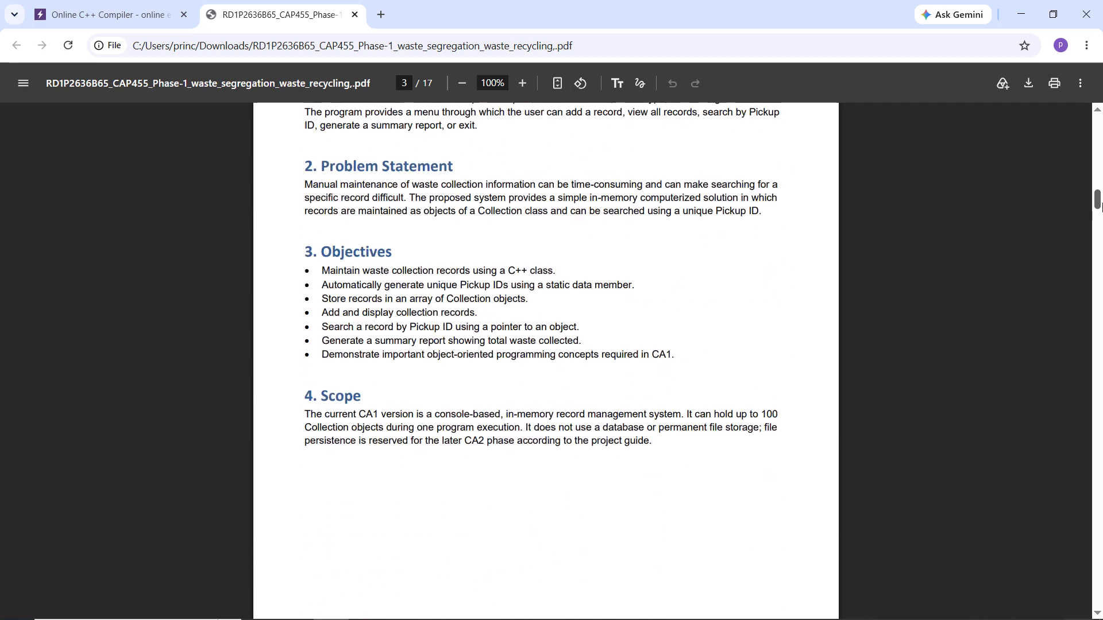
{"action": "left_click_drag", "start_coordinate": [1102, 203], "coordinate": [1102, 229]}
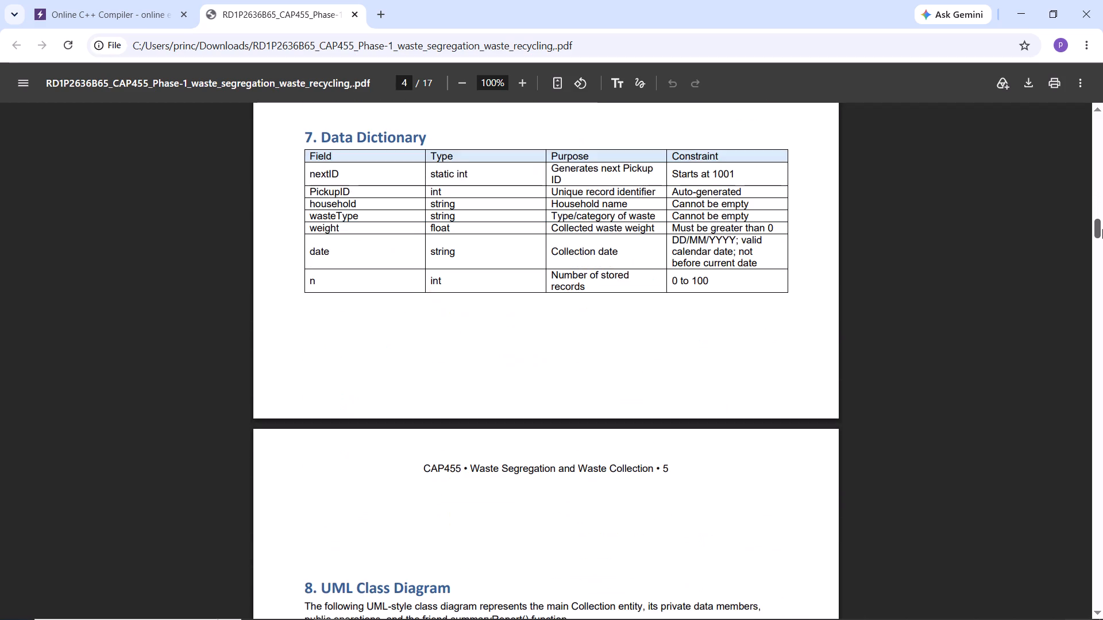
{"action": "left_click_drag", "start_coordinate": [1102, 229], "coordinate": [1102, 272]}
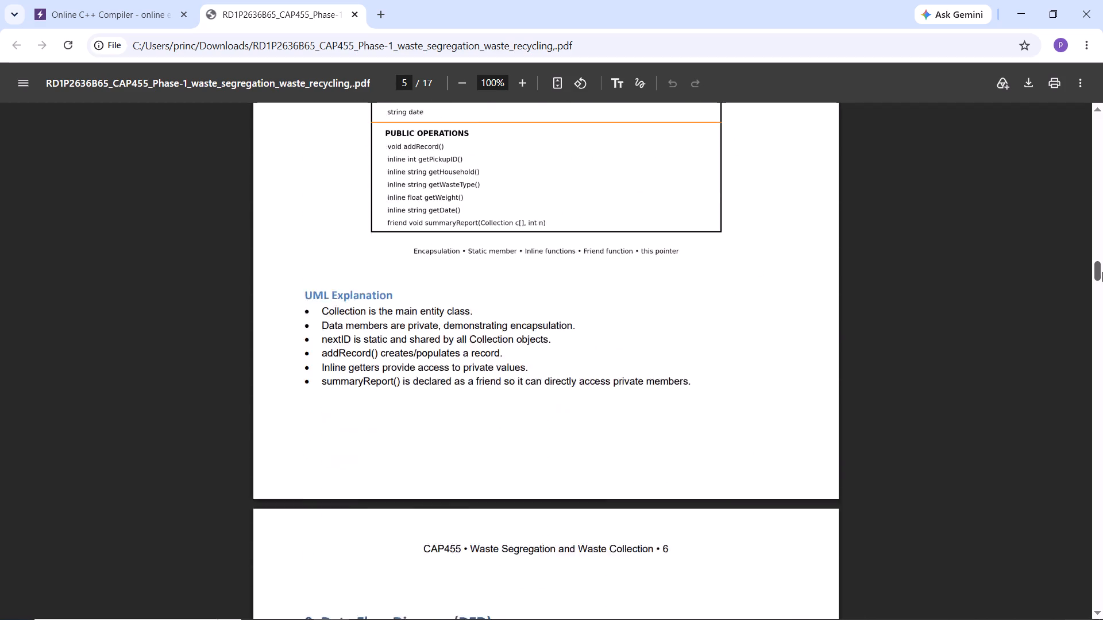
{"action": "left_click_drag", "start_coordinate": [1102, 272], "coordinate": [1102, 328]}
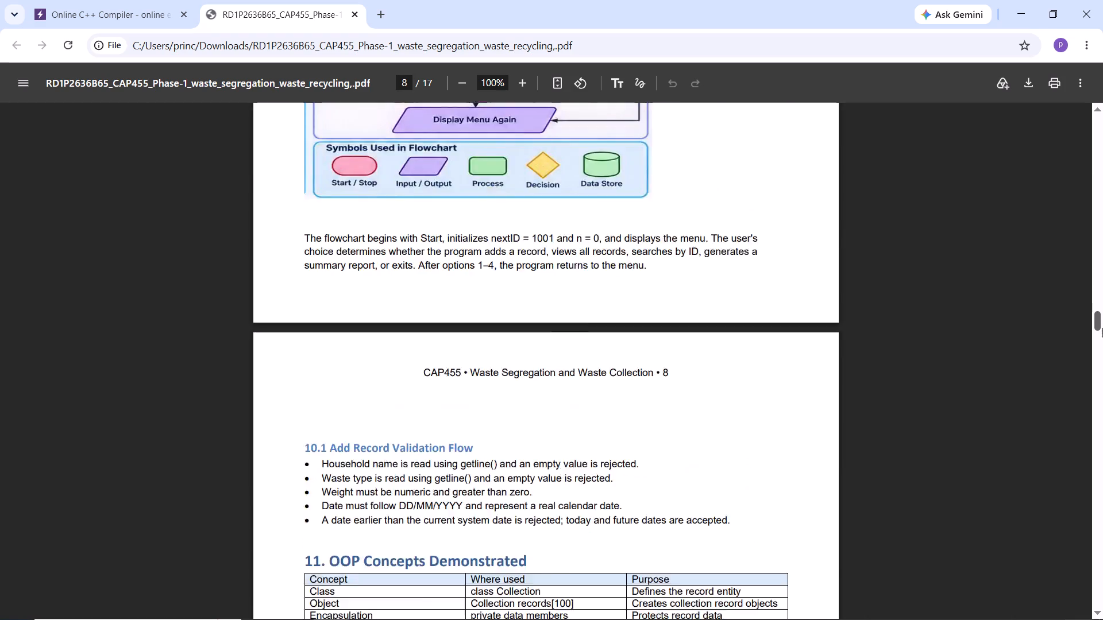
{"action": "left_click_drag", "start_coordinate": [1102, 328], "coordinate": [1102, 359]}
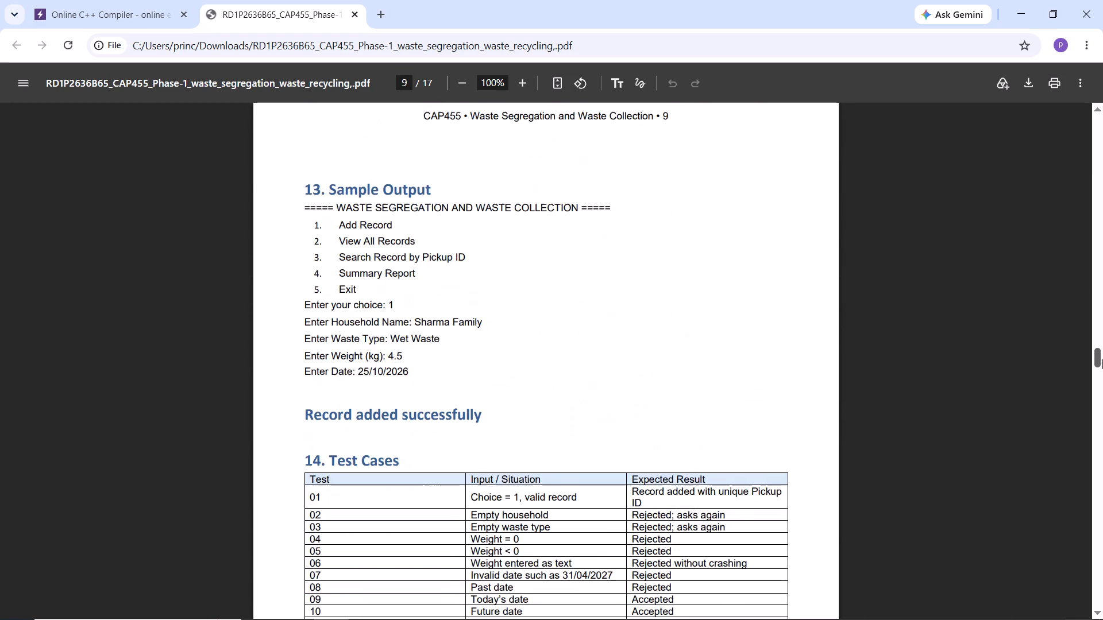
Check the source code images and the labelled output screenshots in the PDF's final pages, and return to the cover page.
{"action": "left_click_drag", "start_coordinate": [1102, 359], "coordinate": [1102, 418]}
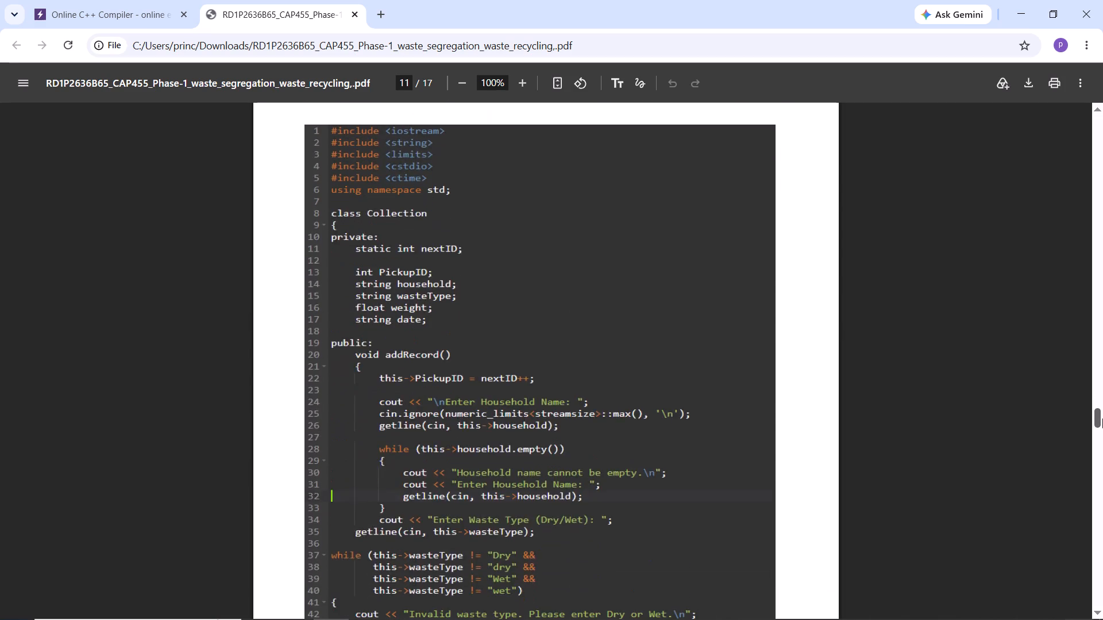
{"action": "left_click_drag", "start_coordinate": [1102, 418], "coordinate": [1102, 440]}
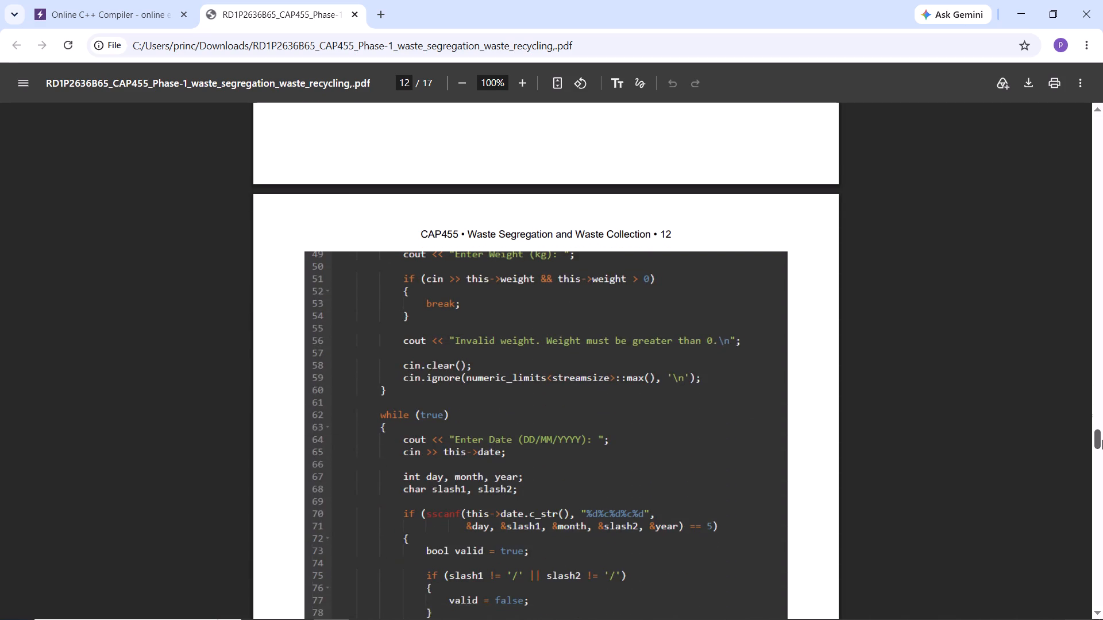
{"action": "left_click_drag", "start_coordinate": [1102, 440], "coordinate": [1102, 474]}
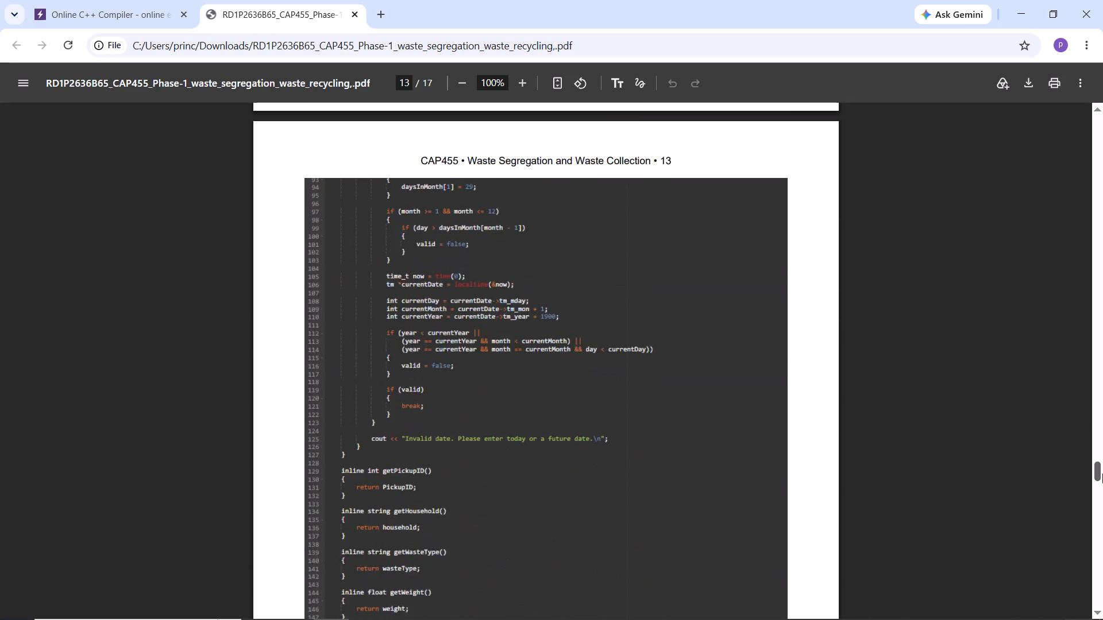
{"action": "left_click_drag", "start_coordinate": [1102, 474], "coordinate": [1102, 532]}
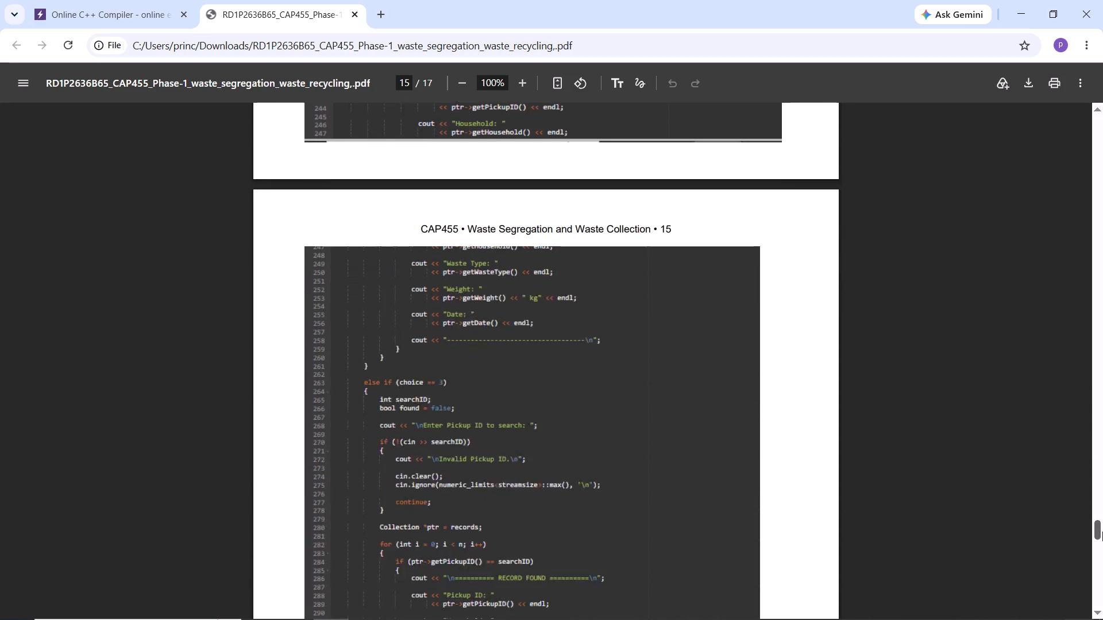
{"action": "left_click_drag", "start_coordinate": [1102, 532], "coordinate": [1102, 563]}
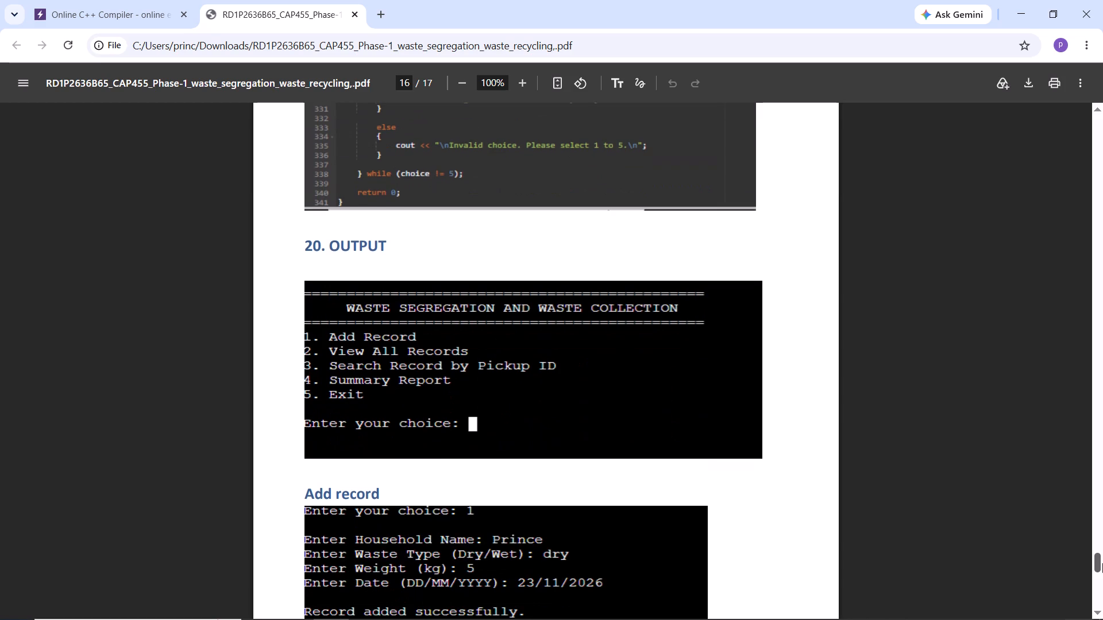
{"action": "left_click_drag", "start_coordinate": [1102, 563], "coordinate": [1101, 601]}
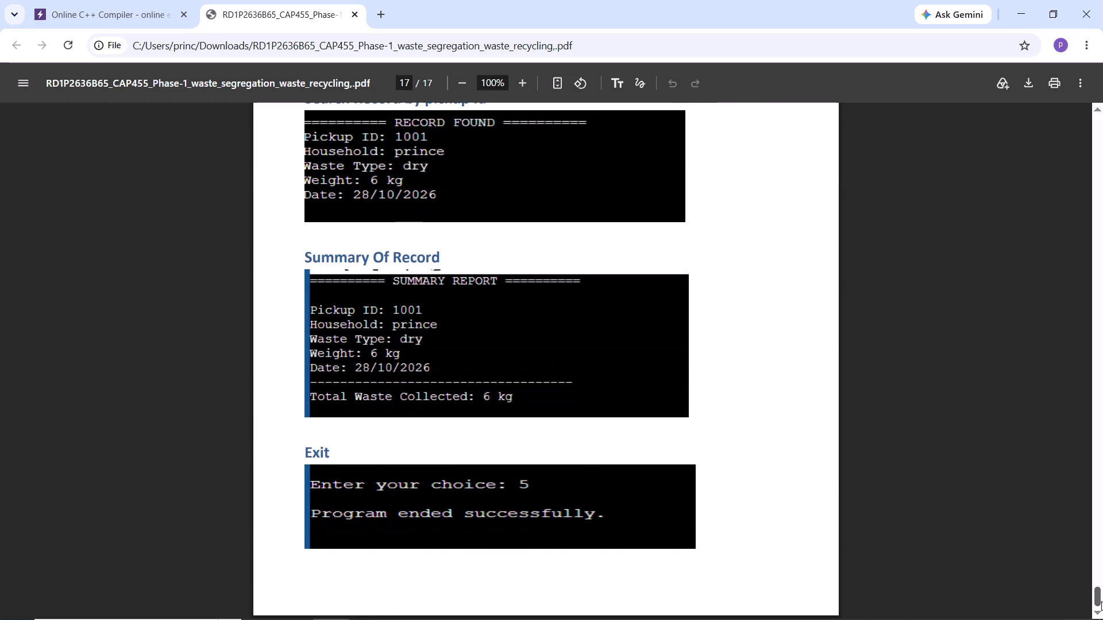
{"action": "left_click_drag", "start_coordinate": [1101, 601], "coordinate": [1102, 580]}
{"action": "left_click_drag", "start_coordinate": [1102, 580], "coordinate": [1080, 286]}
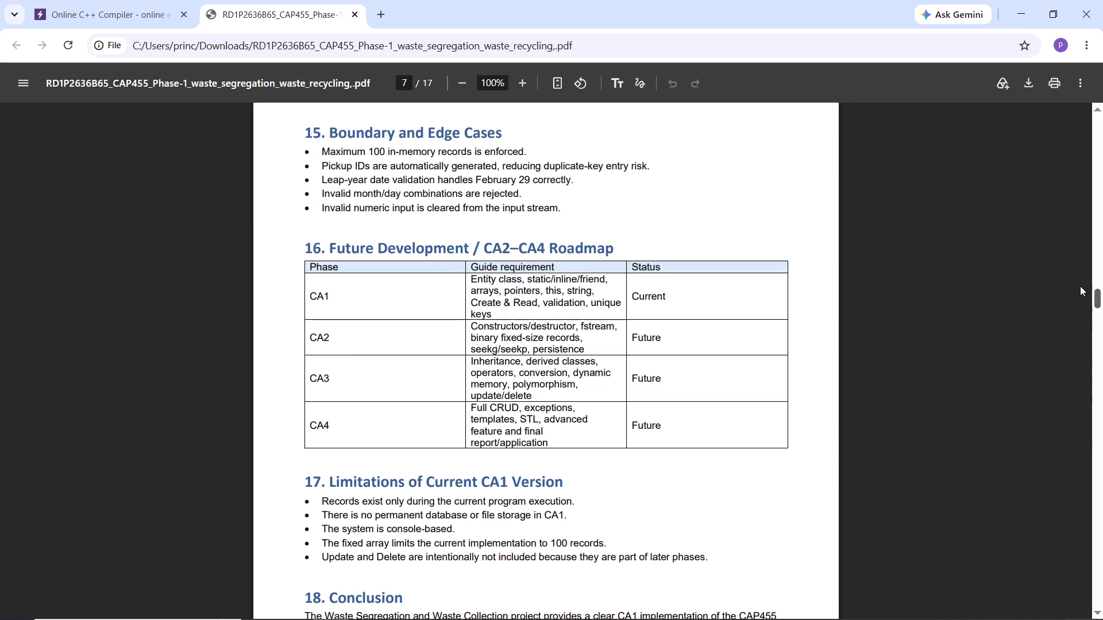
{"action": "left_click_drag", "start_coordinate": [1080, 286], "coordinate": [1102, 119]}
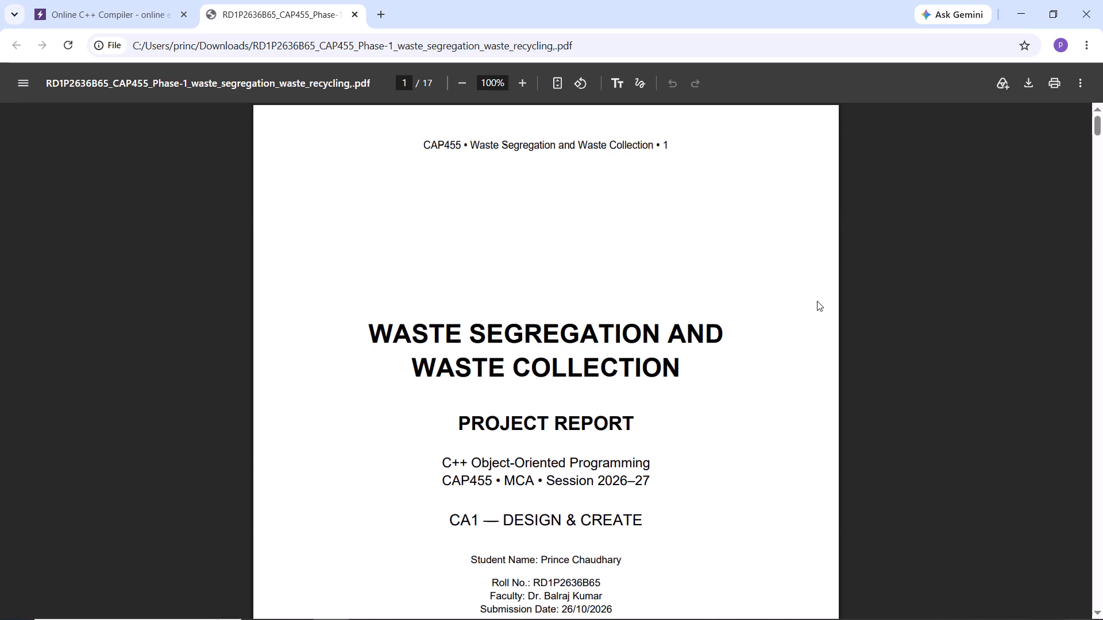
Recheck the cover details, Declaration, Introduction, requirements tables, Data Dictionary and UML class diagram in the PDF.
{"action": "scroll", "coordinate": [711, 294], "scroll_direction": "down", "scroll_amount": 2}
{"action": "scroll", "coordinate": [626, 272], "scroll_direction": "down", "scroll_amount": 1}
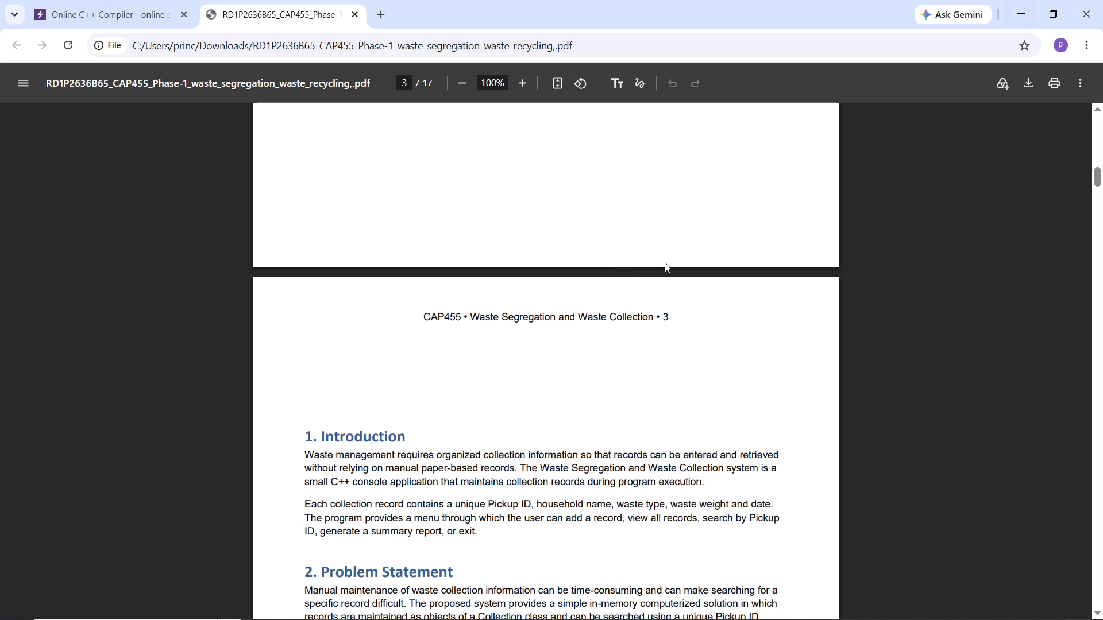
{"action": "scroll", "coordinate": [651, 272], "scroll_direction": "up", "scroll_amount": 17}
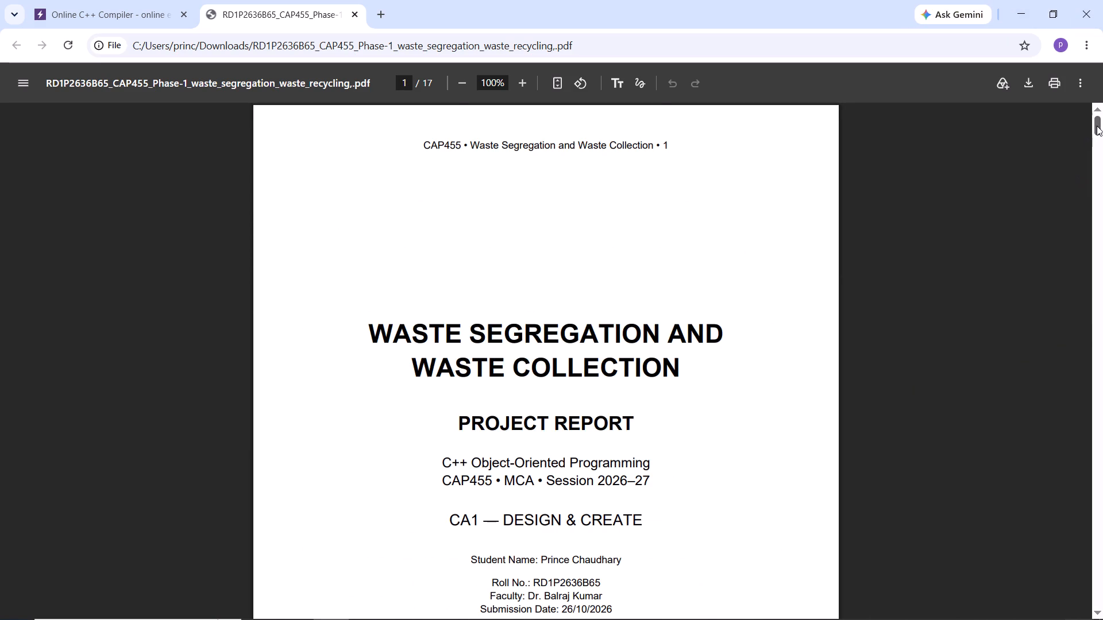
{"action": "left_click_drag", "start_coordinate": [1097, 126], "coordinate": [1102, 135]}
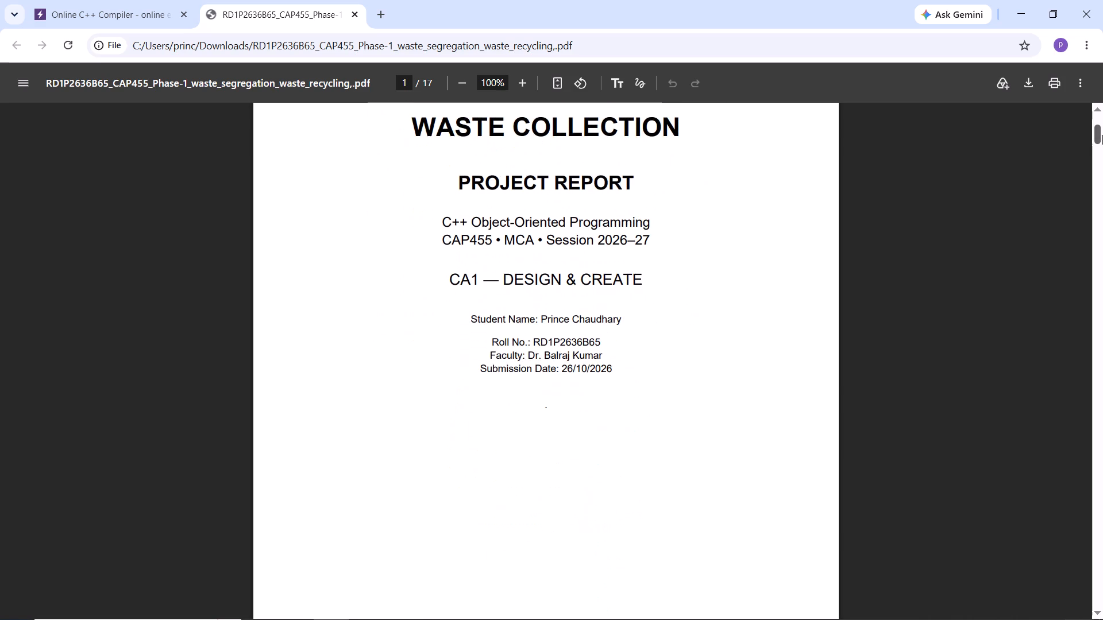
{"action": "left_click_drag", "start_coordinate": [1102, 135], "coordinate": [1102, 139]}
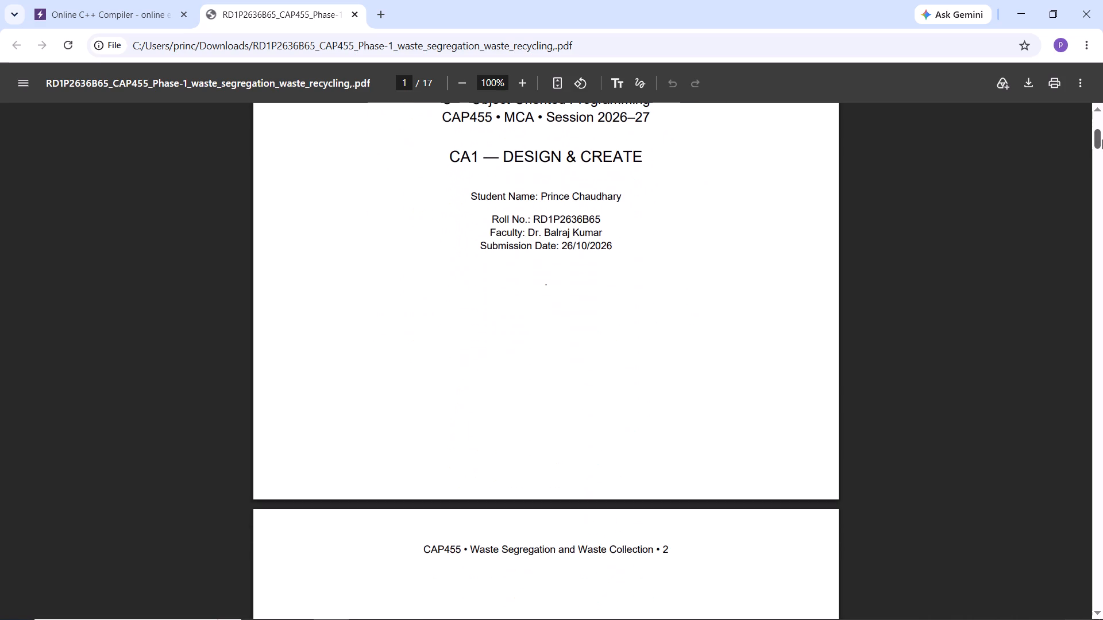
{"action": "left_click_drag", "start_coordinate": [1102, 139], "coordinate": [1102, 142]}
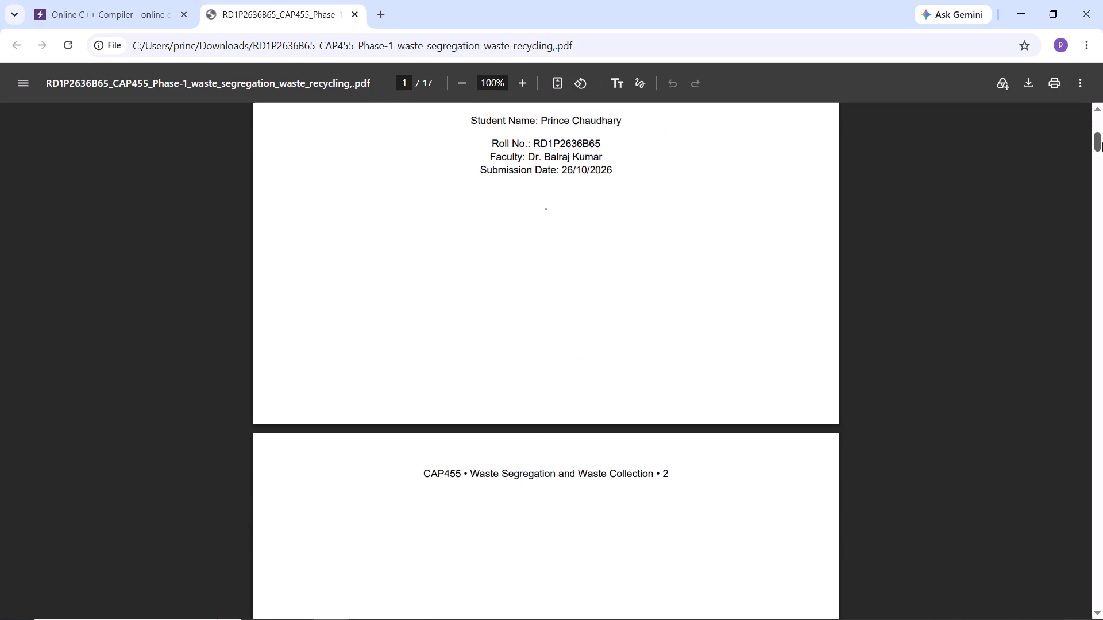
{"action": "left_click_drag", "start_coordinate": [1102, 142], "coordinate": [1102, 161]}
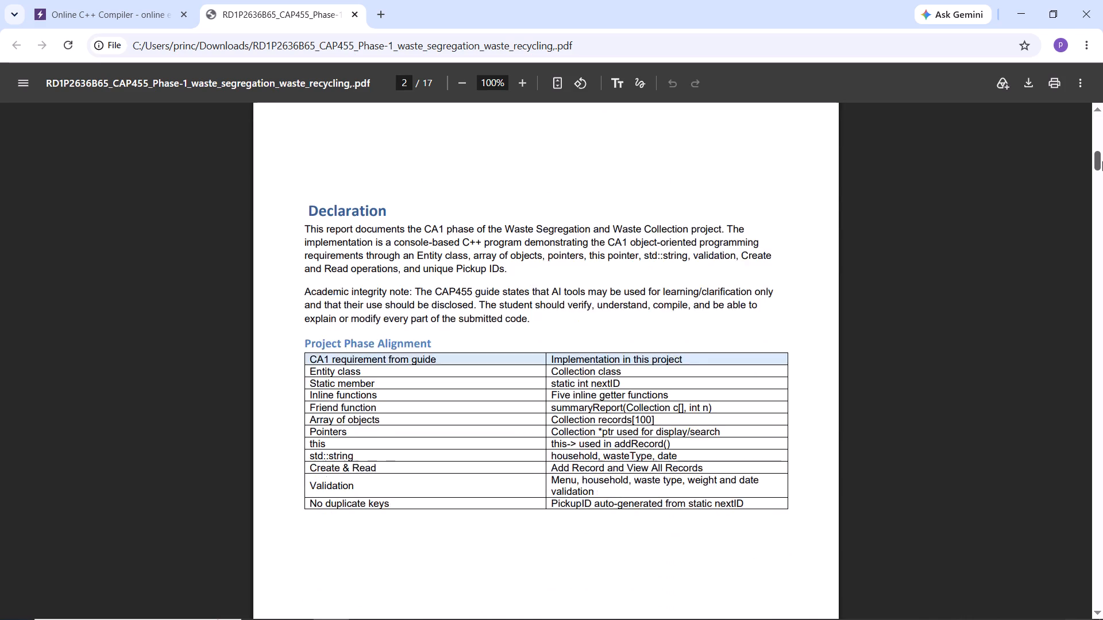
{"action": "left_click_drag", "start_coordinate": [1102, 161], "coordinate": [1102, 162]}
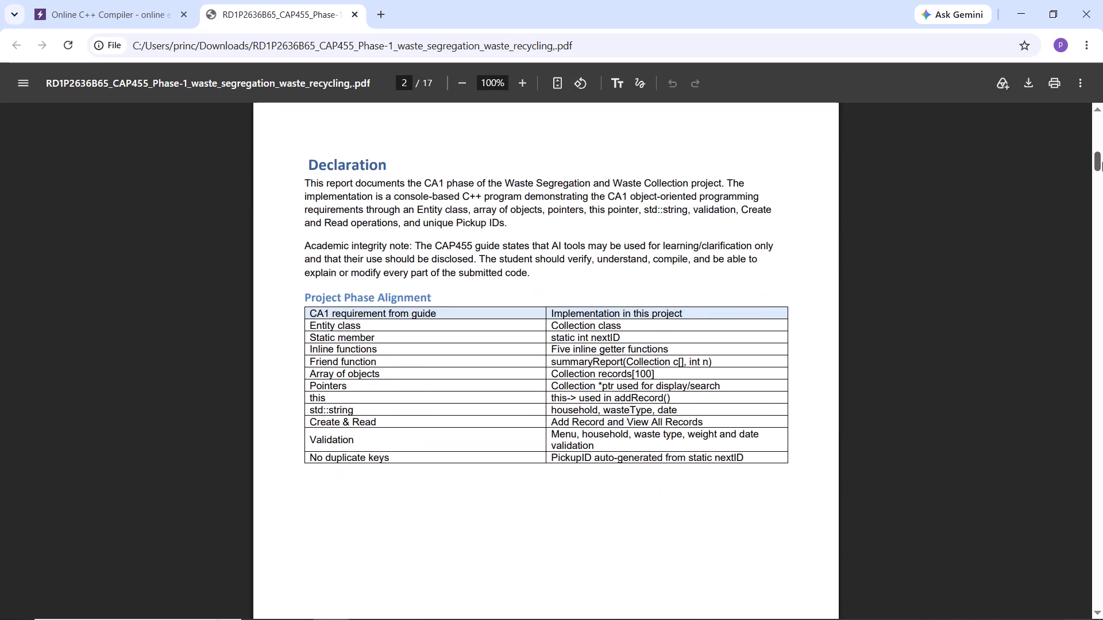
{"action": "left_click_drag", "start_coordinate": [1102, 162], "coordinate": [1102, 183]}
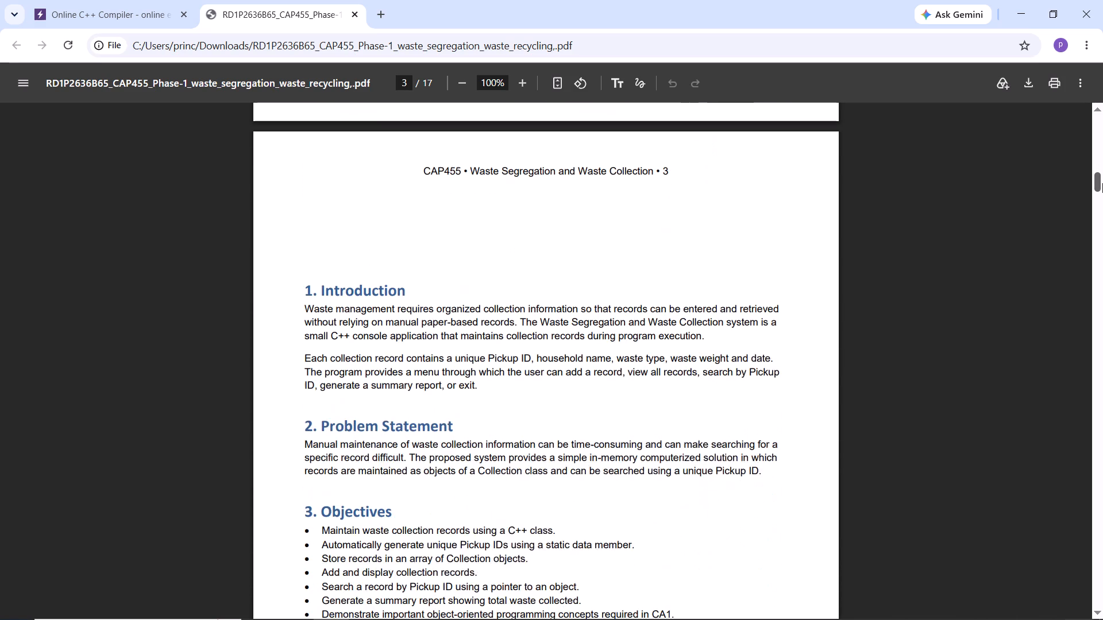
{"action": "left_click_drag", "start_coordinate": [1102, 183], "coordinate": [1097, 210]}
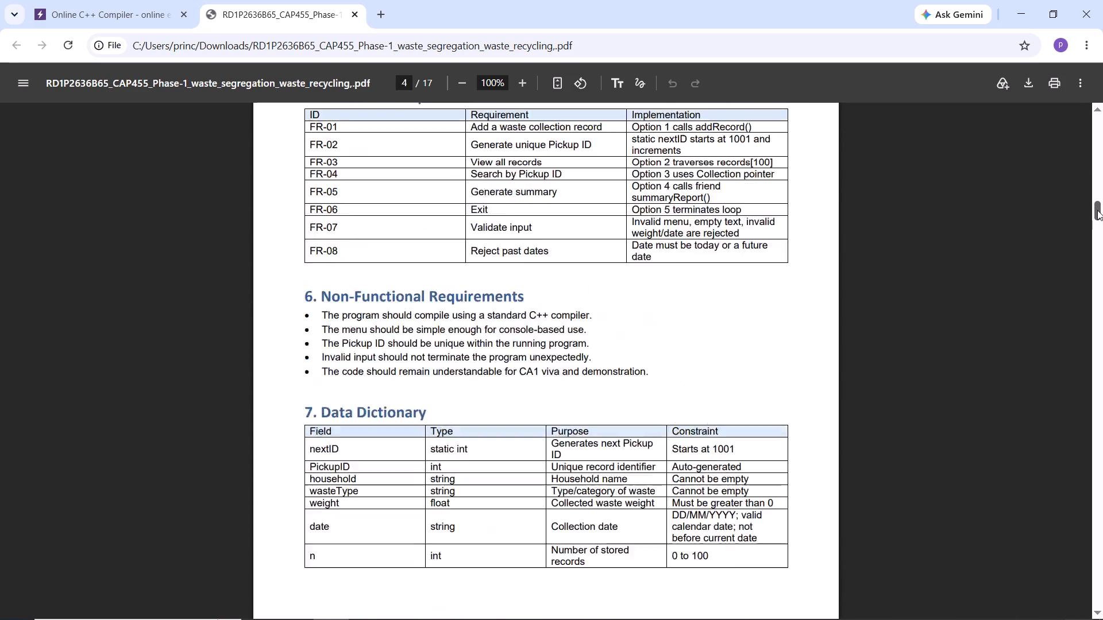
{"action": "left_click_drag", "start_coordinate": [1097, 210], "coordinate": [1102, 251]}
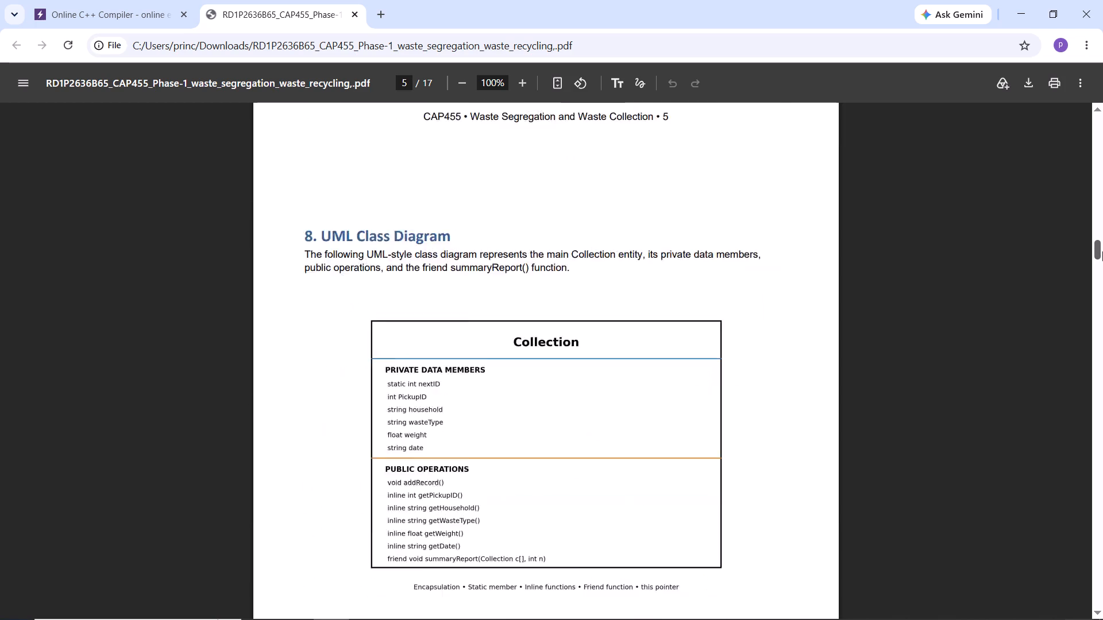
Recheck the test cases and the Add, View All and Search record screenshots, and go back to the first page.
{"action": "left_click_drag", "start_coordinate": [1102, 251], "coordinate": [1102, 399]}
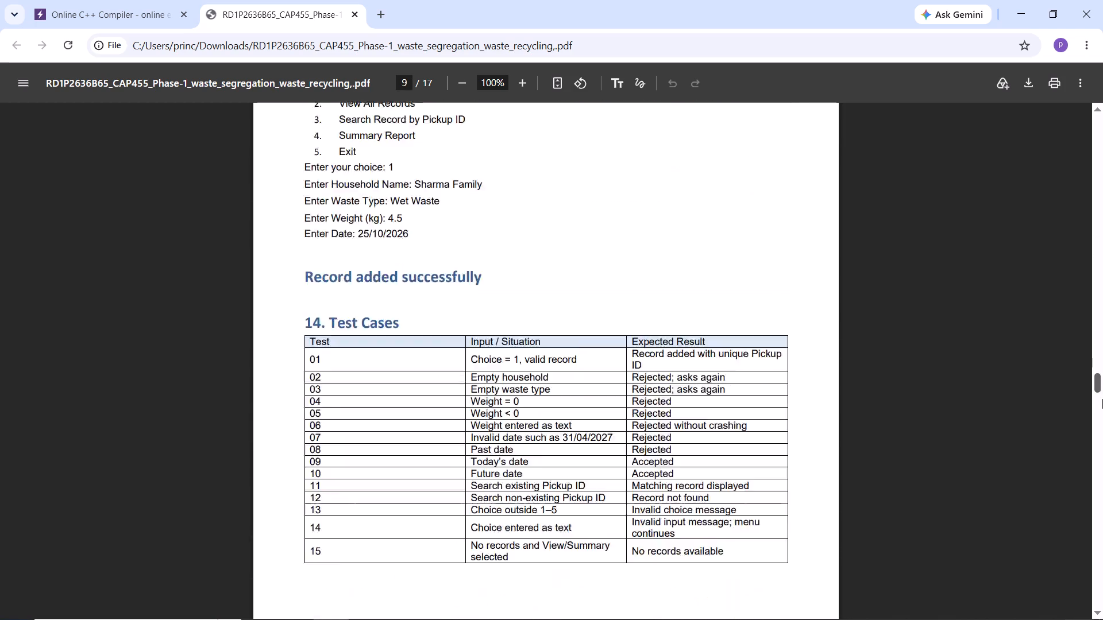
{"action": "left_click_drag", "start_coordinate": [1102, 399], "coordinate": [1102, 589]}
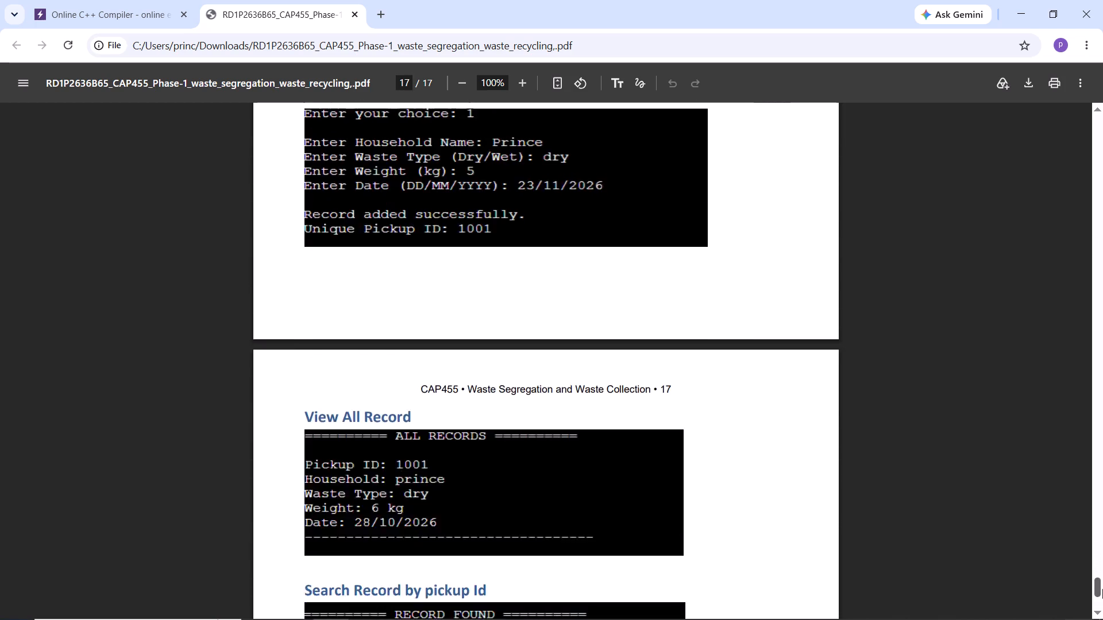
{"action": "left_click_drag", "start_coordinate": [1102, 589], "coordinate": [1102, 572]}
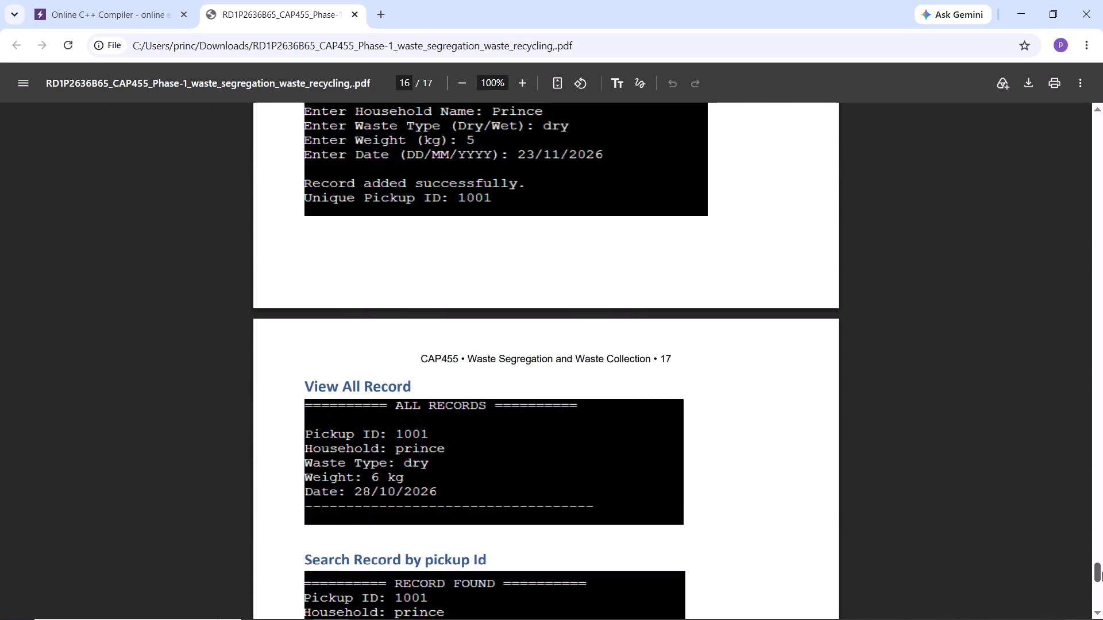
{"action": "left_click_drag", "start_coordinate": [1102, 572], "coordinate": [1102, 582]}
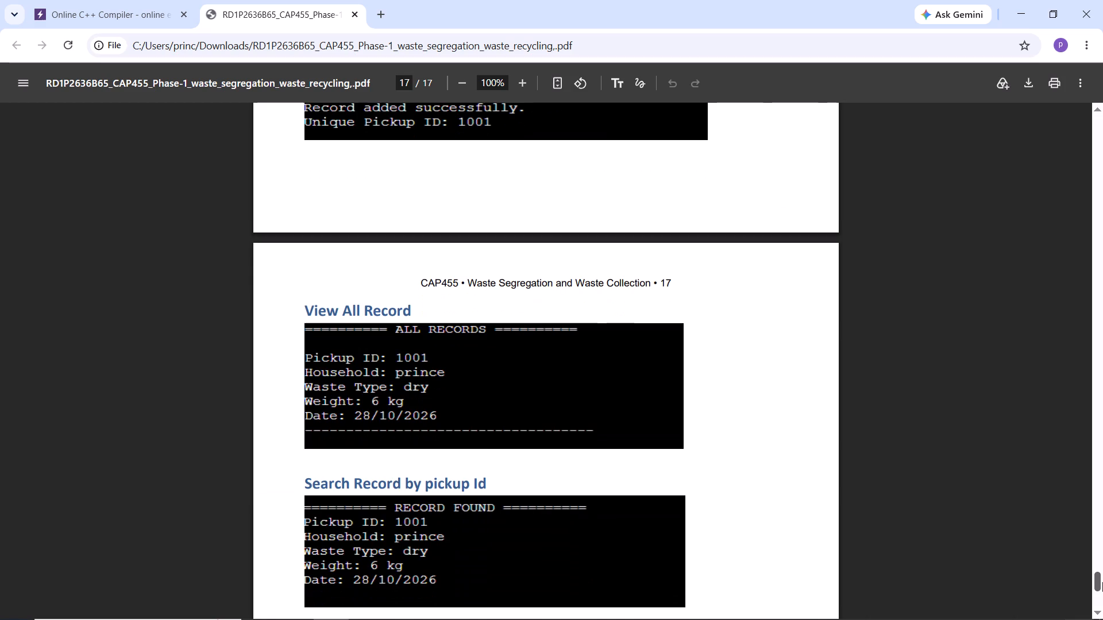
{"action": "left_click_drag", "start_coordinate": [1102, 582], "coordinate": [1102, 86]}
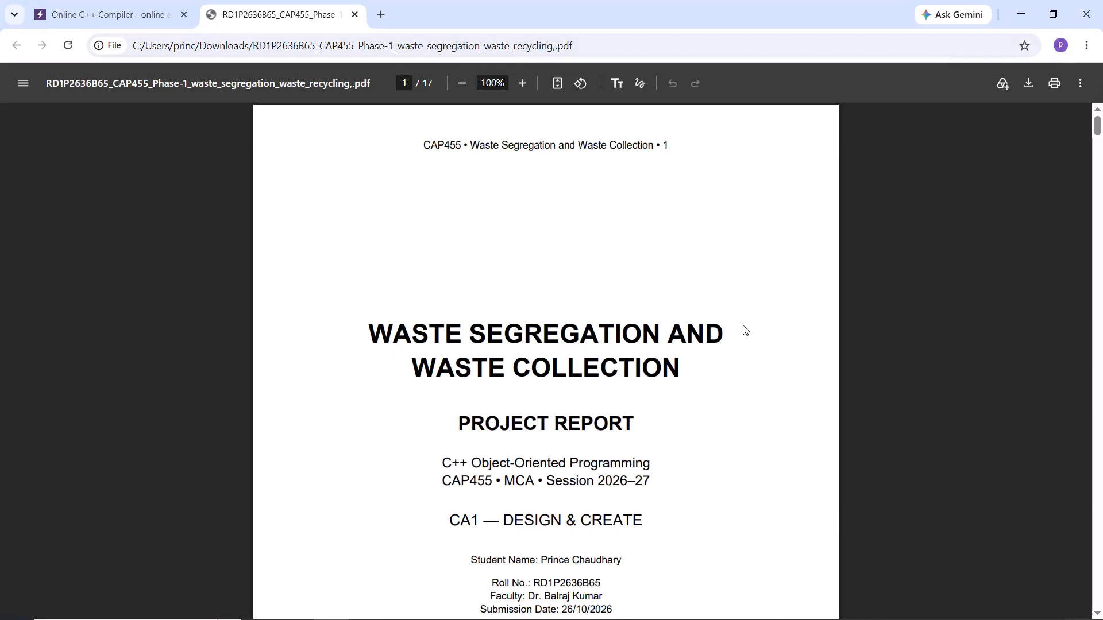
Skim the whole PDF once more from the cover page to the Search, Summary and Exit output screenshots on the last page.
{"action": "scroll", "coordinate": [618, 245], "scroll_direction": "down", "scroll_amount": 2}
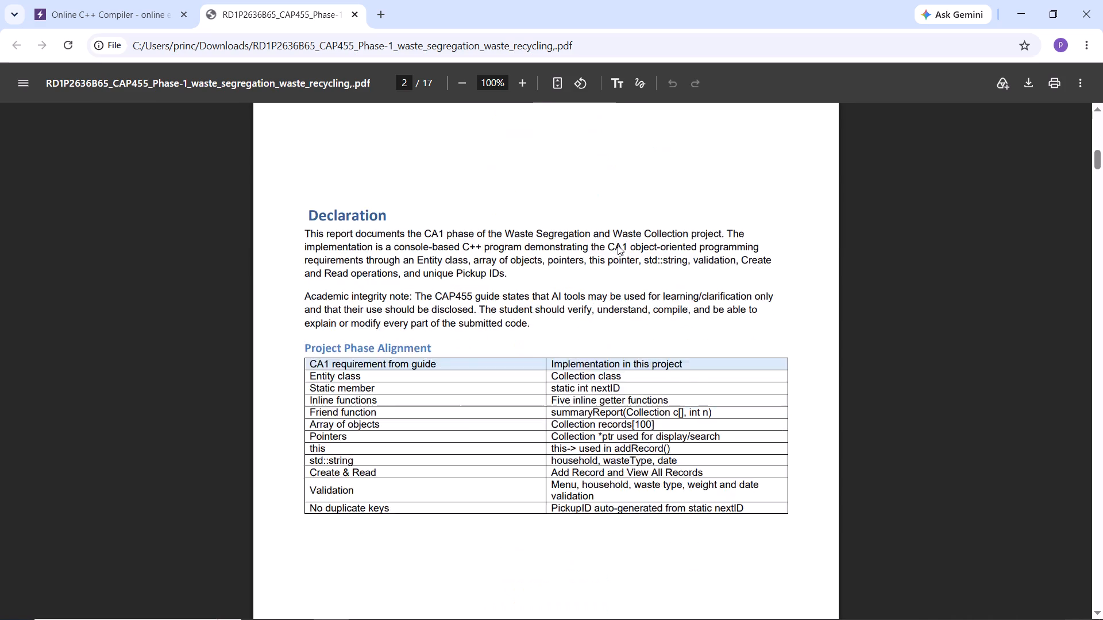
{"action": "scroll", "coordinate": [618, 245], "scroll_direction": "down", "scroll_amount": 12}
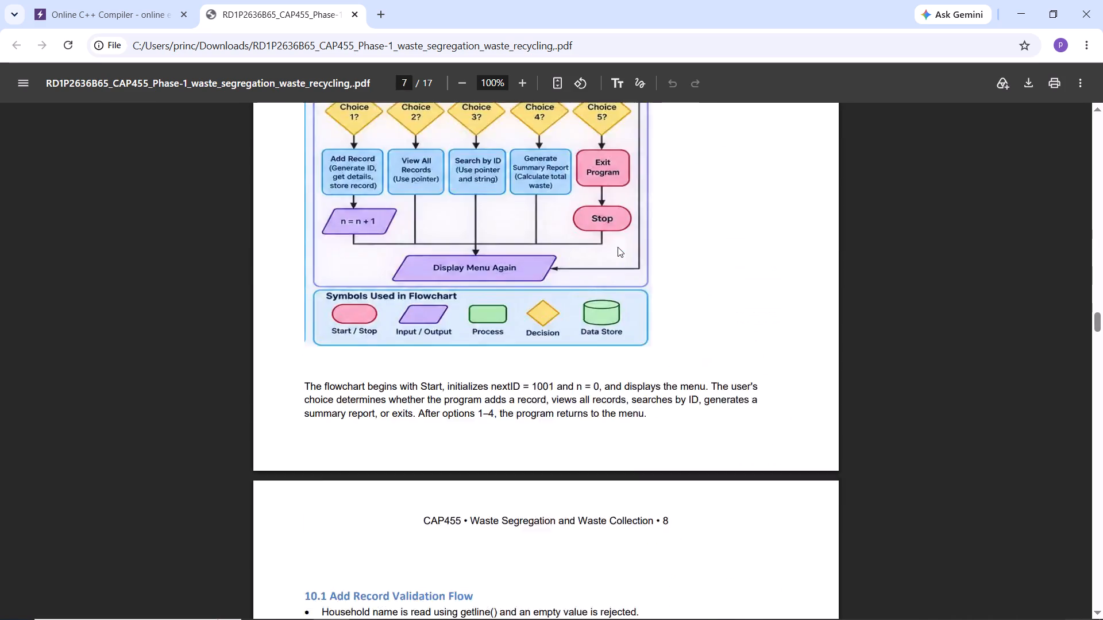
{"action": "scroll", "coordinate": [618, 247], "scroll_direction": "down", "scroll_amount": 4}
{"action": "scroll", "coordinate": [618, 247], "scroll_direction": "up", "scroll_amount": 1}
{"action": "scroll", "coordinate": [618, 247], "scroll_direction": "down", "scroll_amount": 18}
{"action": "scroll", "coordinate": [618, 247], "scroll_direction": "up", "scroll_amount": 1}
{"action": "scroll", "coordinate": [618, 247], "scroll_direction": "down", "scroll_amount": 2}
{"action": "scroll", "coordinate": [618, 247], "scroll_direction": "up", "scroll_amount": 3}
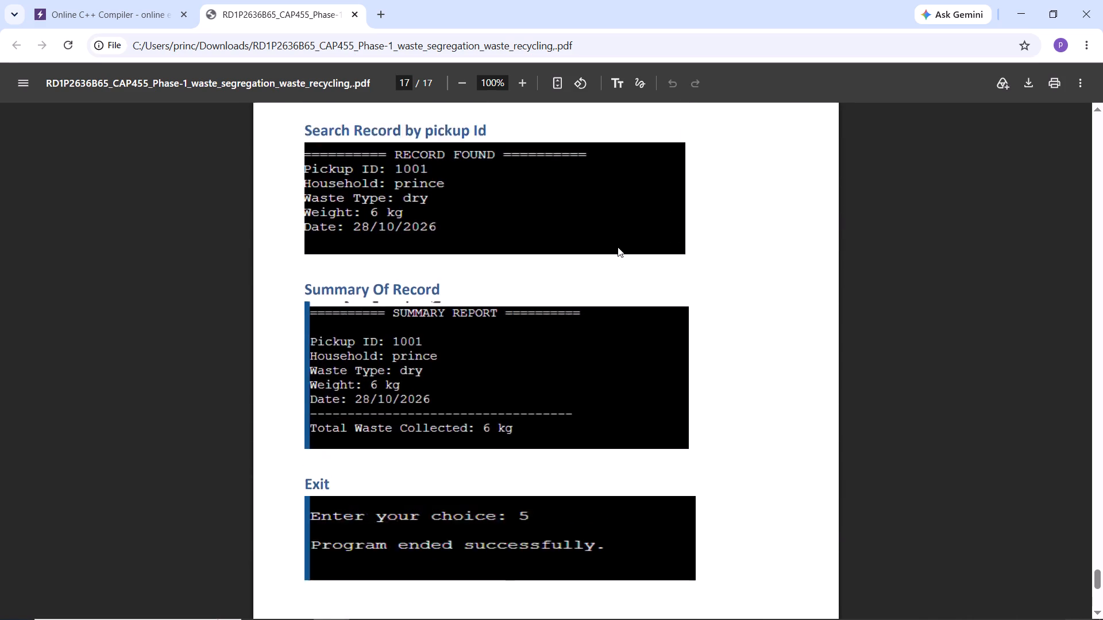
Skim the PDF backwards from the output screenshots through the OOP concepts, flowchart and Introduction to the Project Phase Alignment table.
{"action": "scroll", "coordinate": [618, 247], "scroll_direction": "down", "scroll_amount": 10}
{"action": "scroll", "coordinate": [856, 414], "scroll_direction": "up", "scroll_amount": 4}
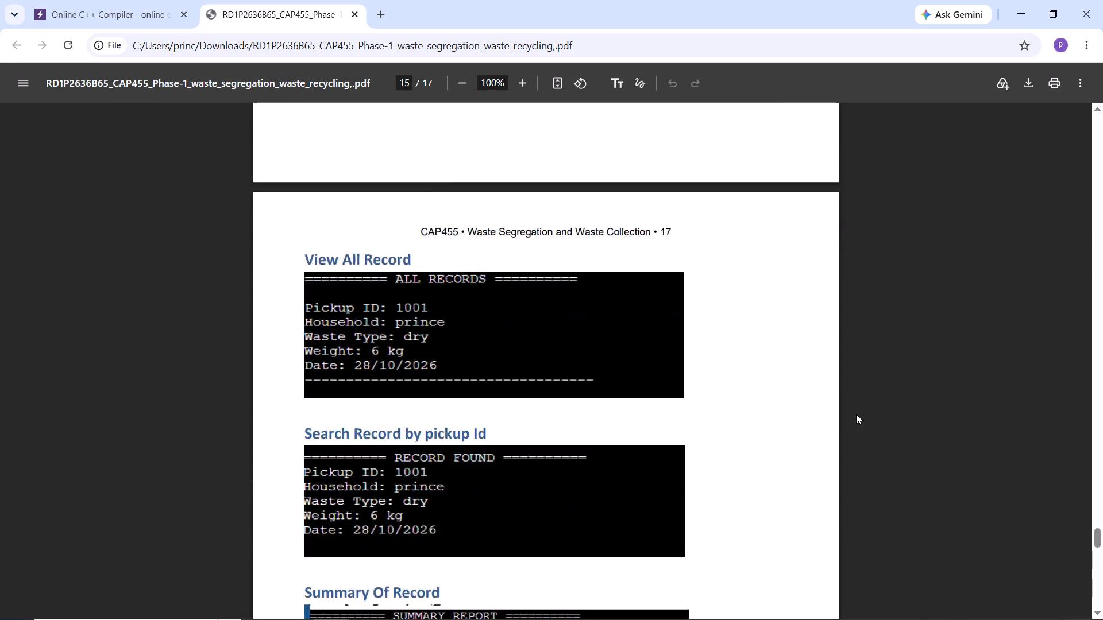
{"action": "scroll", "coordinate": [856, 414], "scroll_direction": "up", "scroll_amount": 12}
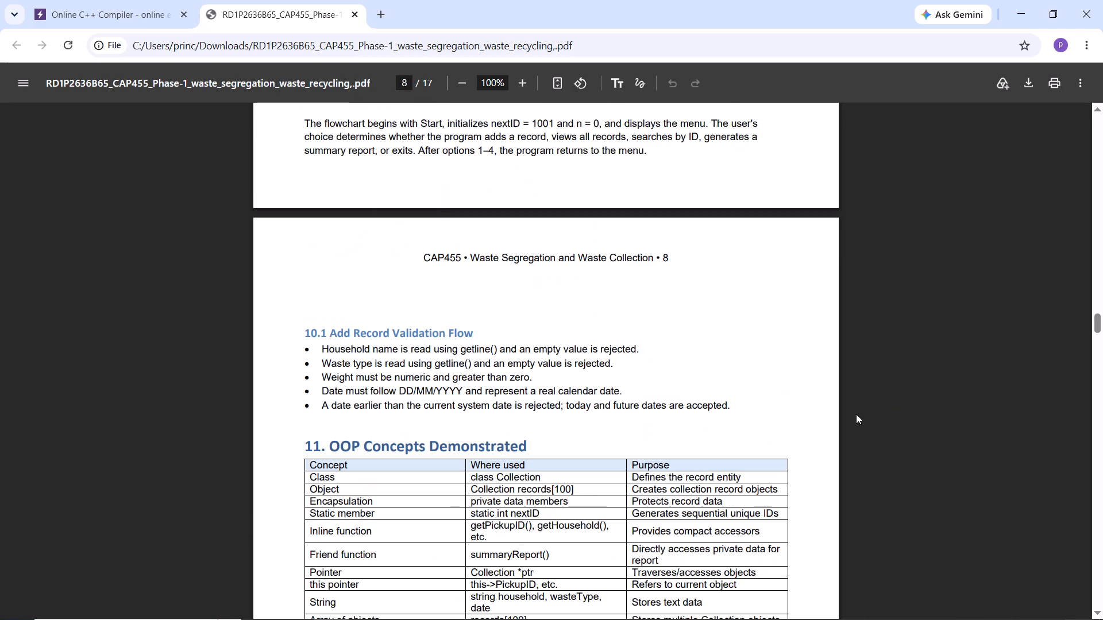
{"action": "scroll", "coordinate": [855, 414], "scroll_direction": "up", "scroll_amount": 2}
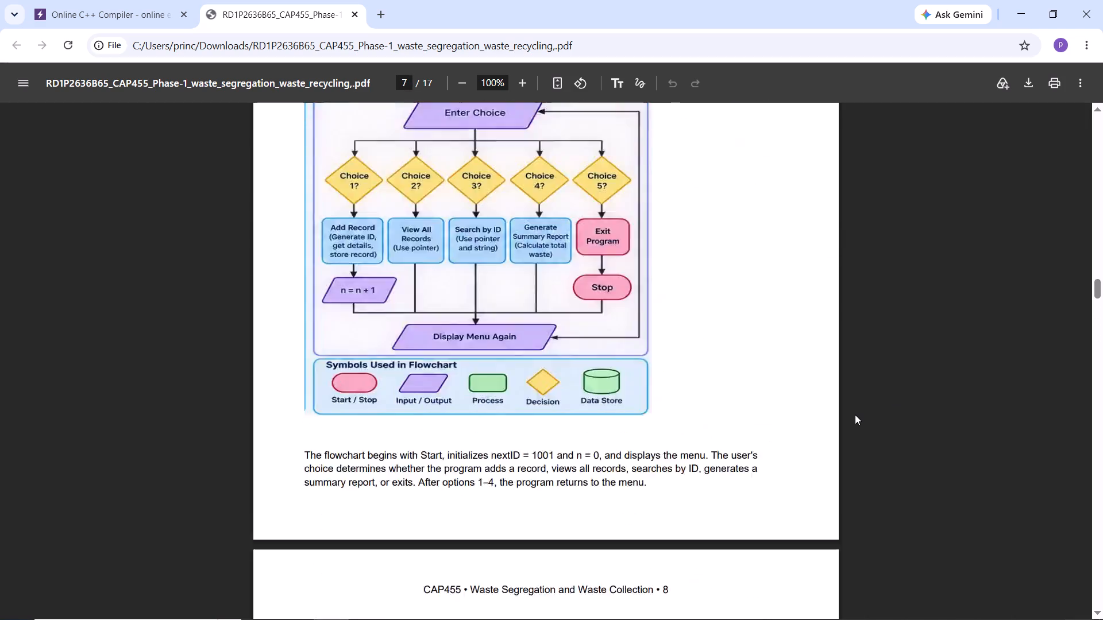
{"action": "scroll", "coordinate": [855, 414], "scroll_direction": "up", "scroll_amount": 6}
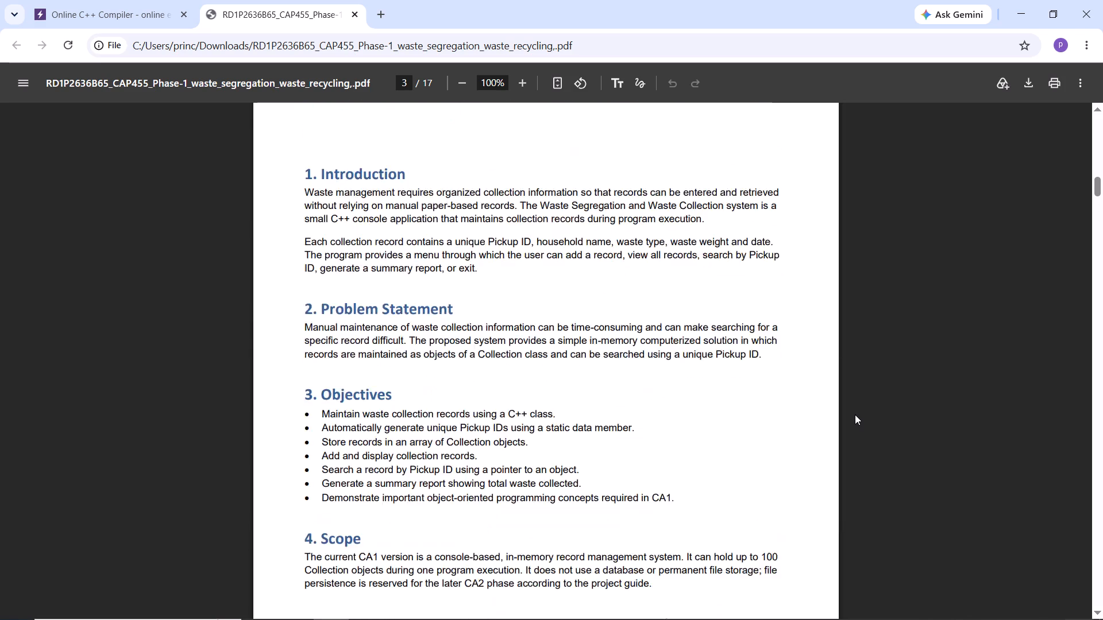
{"action": "scroll", "coordinate": [855, 414], "scroll_direction": "up", "scroll_amount": 2}
Skim the PDF forward from page 2 past the Data Flow Diagram to the Summary and Exit outputs on the last page.
{"action": "scroll", "coordinate": [855, 414], "scroll_direction": "down", "scroll_amount": 1}
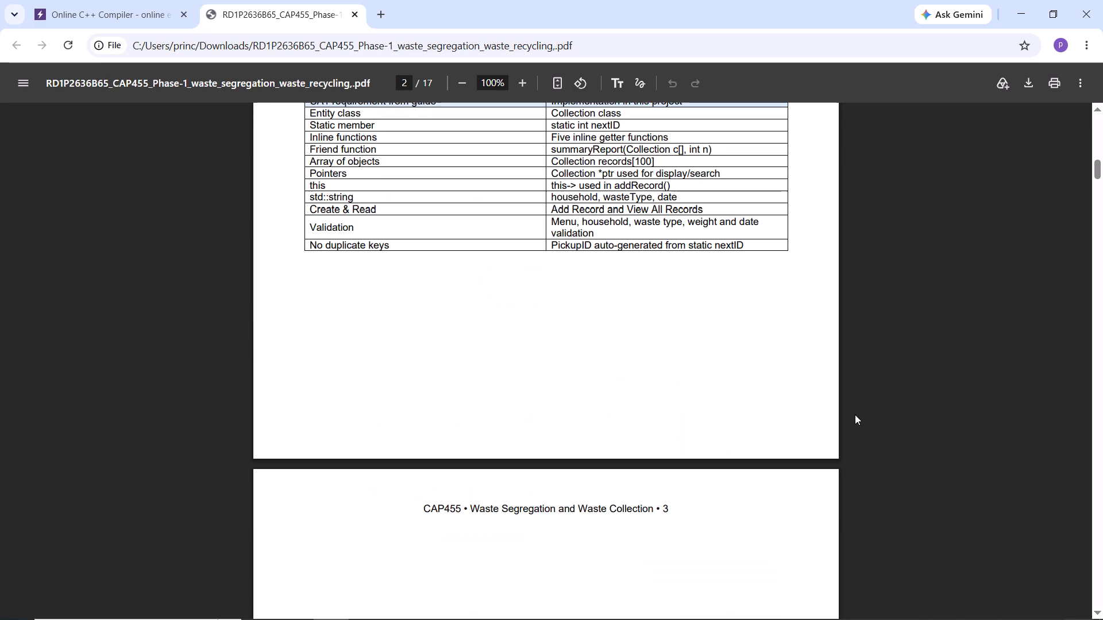
{"action": "scroll", "coordinate": [855, 414], "scroll_direction": "down", "scroll_amount": 8}
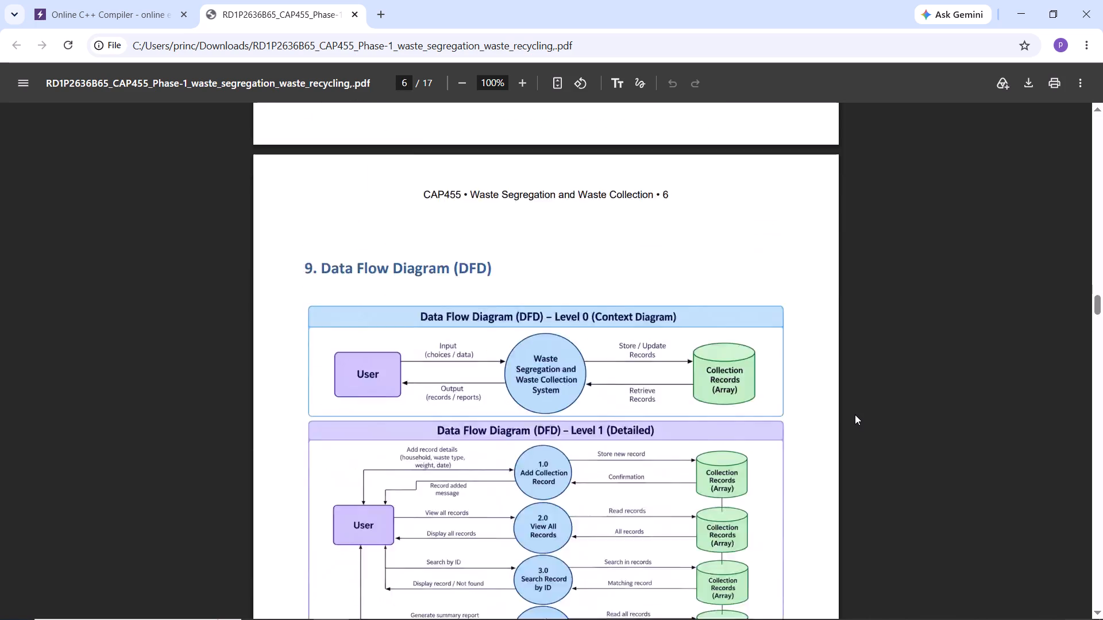
{"action": "scroll", "coordinate": [855, 414], "scroll_direction": "down", "scroll_amount": 20}
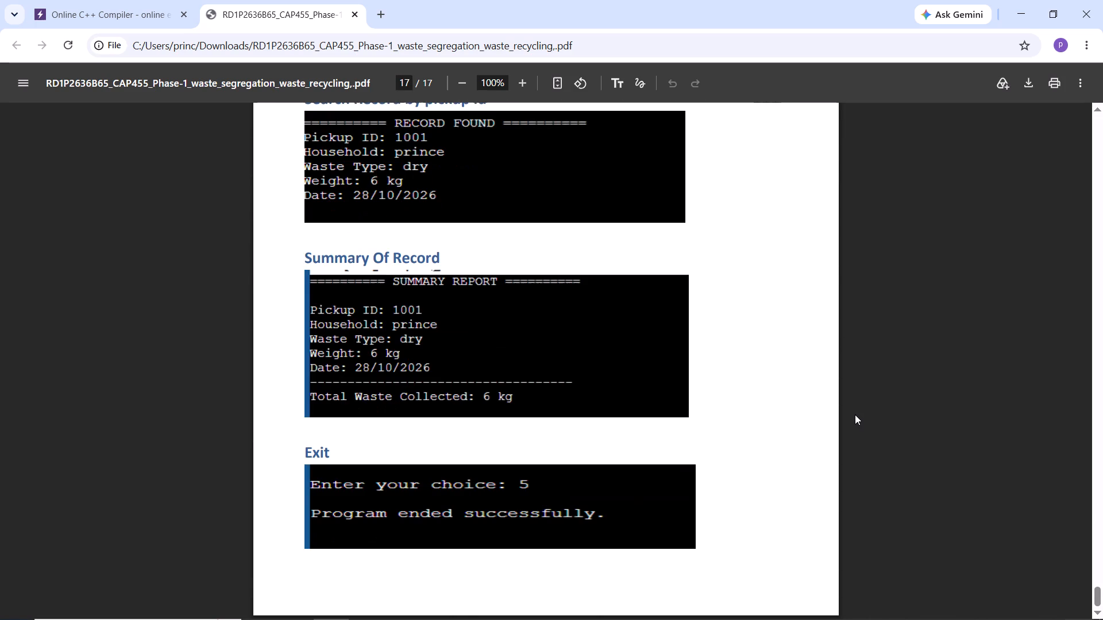
{"action": "scroll", "coordinate": [855, 414], "scroll_direction": "down", "scroll_amount": 8}
Skim back through the source code images and test cases to the report's cover page.
{"action": "scroll", "coordinate": [846, 412], "scroll_direction": "up", "scroll_amount": 10}
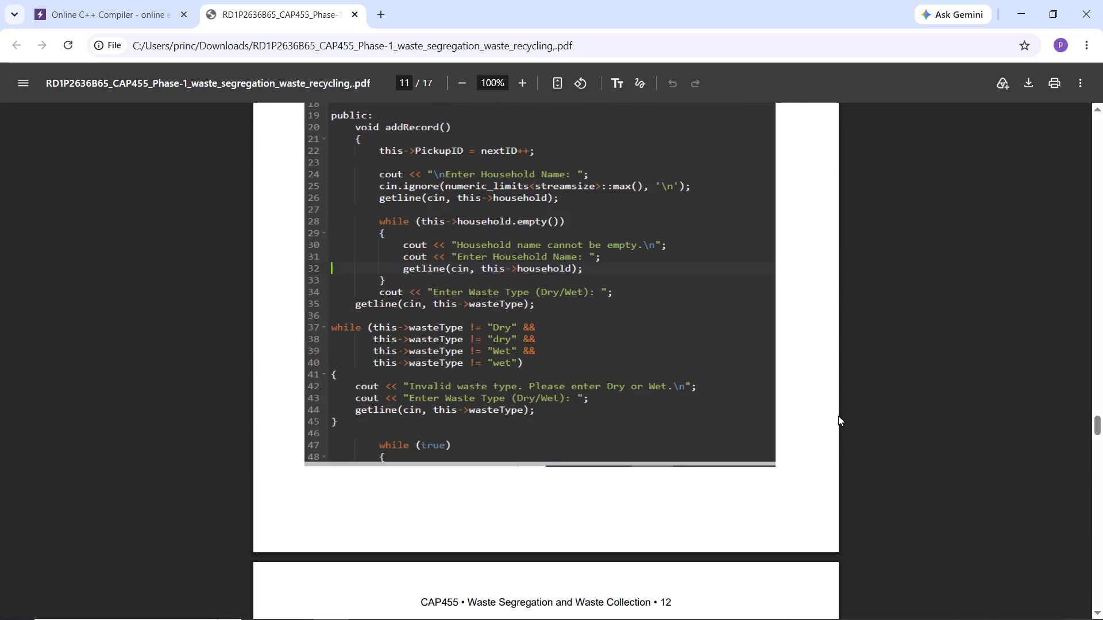
{"action": "scroll", "coordinate": [838, 416], "scroll_direction": "up", "scroll_amount": 3}
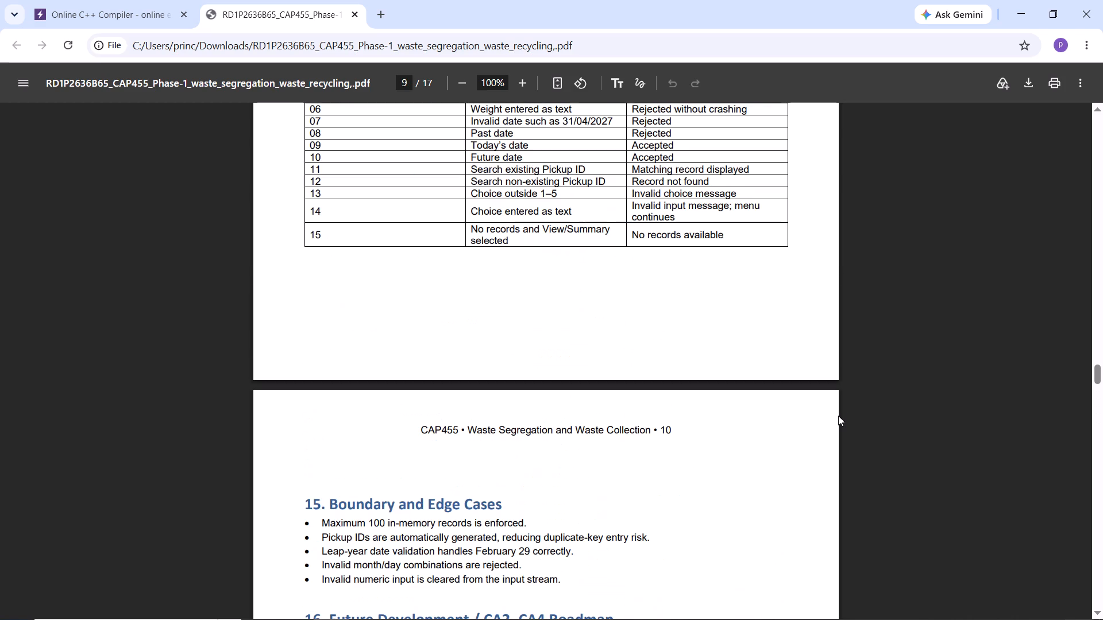
{"action": "scroll", "coordinate": [838, 416], "scroll_direction": "up", "scroll_amount": 20}
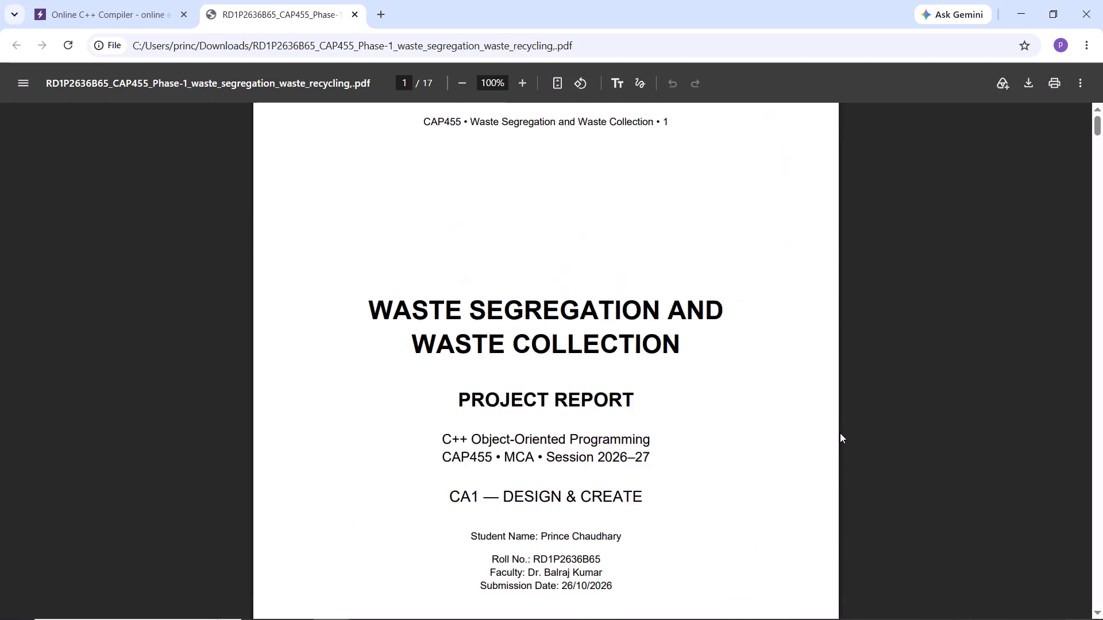
{"action": "scroll", "coordinate": [840, 433], "scroll_direction": "up", "scroll_amount": 4}
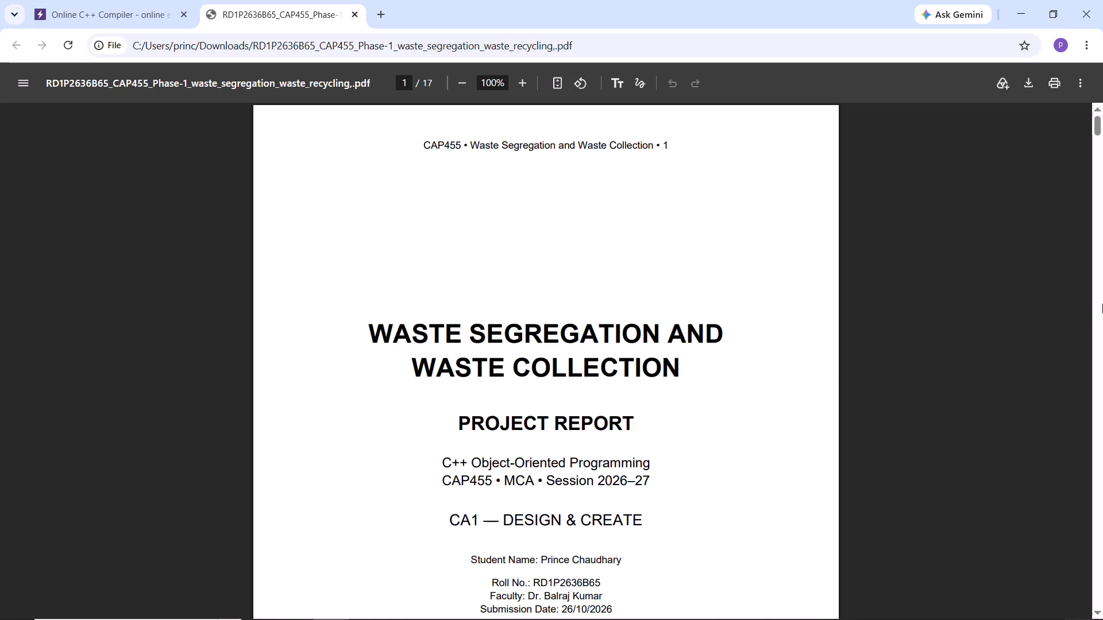
Review the cover details, Declaration, Project Phase Alignment table, Introduction, Problem Statement, Objectives and Scope in the PDF.
{"action": "left_click_drag", "start_coordinate": [1095, 126], "coordinate": [1102, 142]}
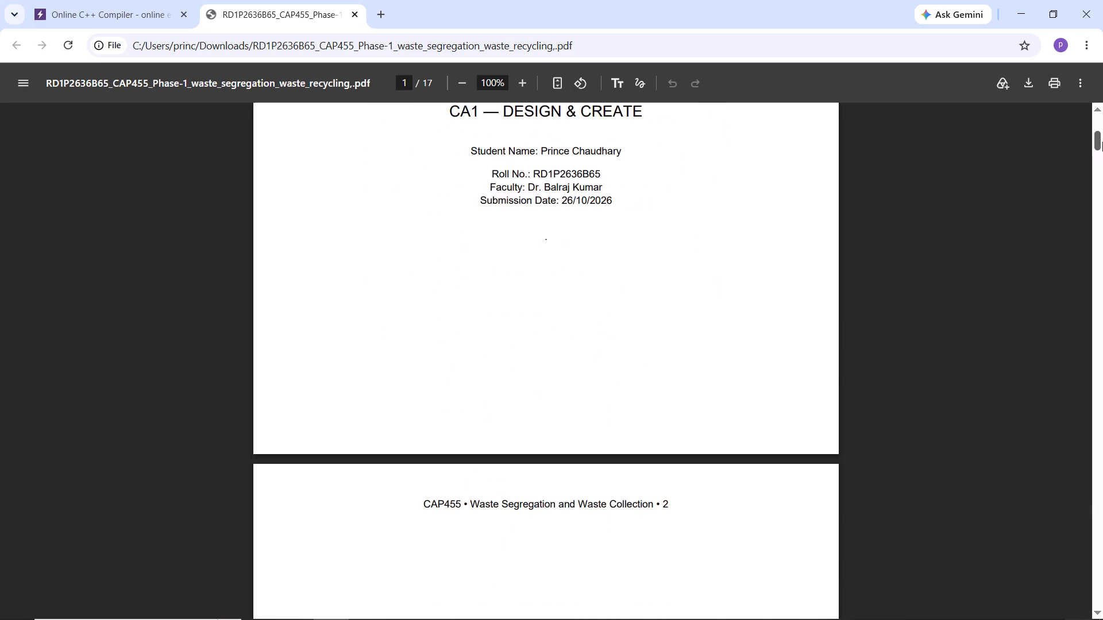
{"action": "left_click_drag", "start_coordinate": [1102, 142], "coordinate": [1102, 146]}
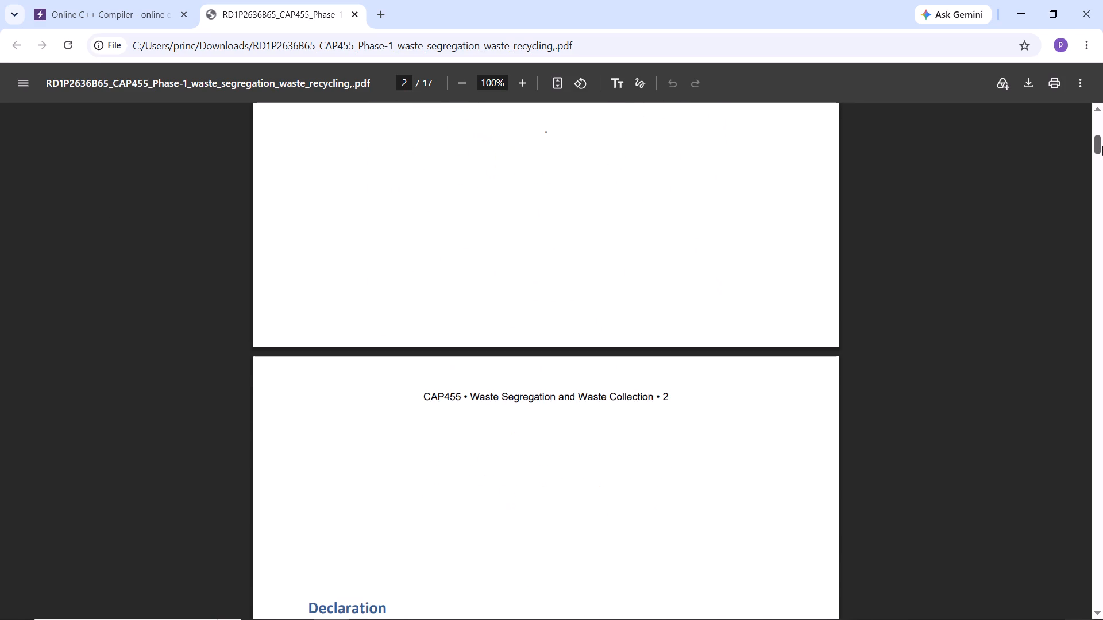
{"action": "left_click_drag", "start_coordinate": [1102, 146], "coordinate": [1102, 134]}
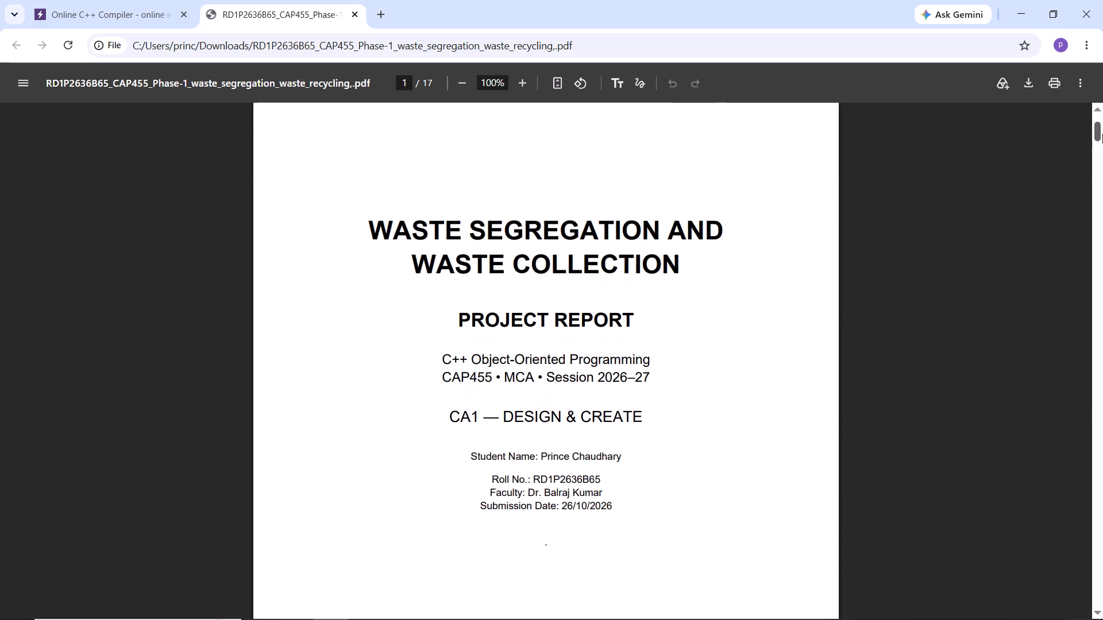
{"action": "left_click_drag", "start_coordinate": [1102, 134], "coordinate": [1102, 159]}
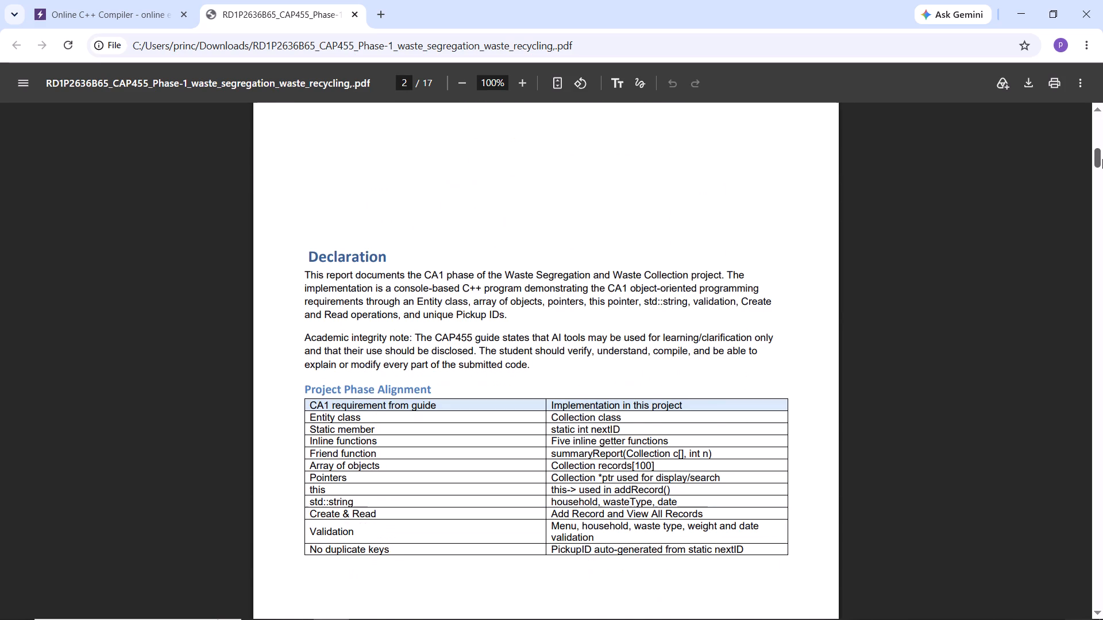
{"action": "left_click_drag", "start_coordinate": [1102, 159], "coordinate": [1102, 189]}
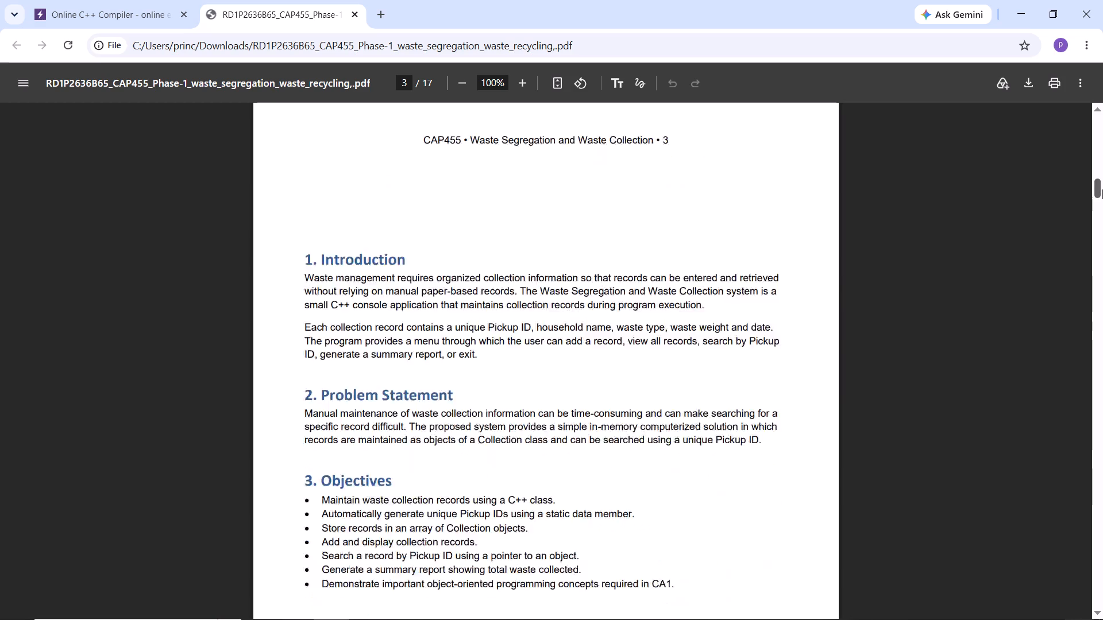
{"action": "left_click_drag", "start_coordinate": [1102, 189], "coordinate": [1102, 199]}
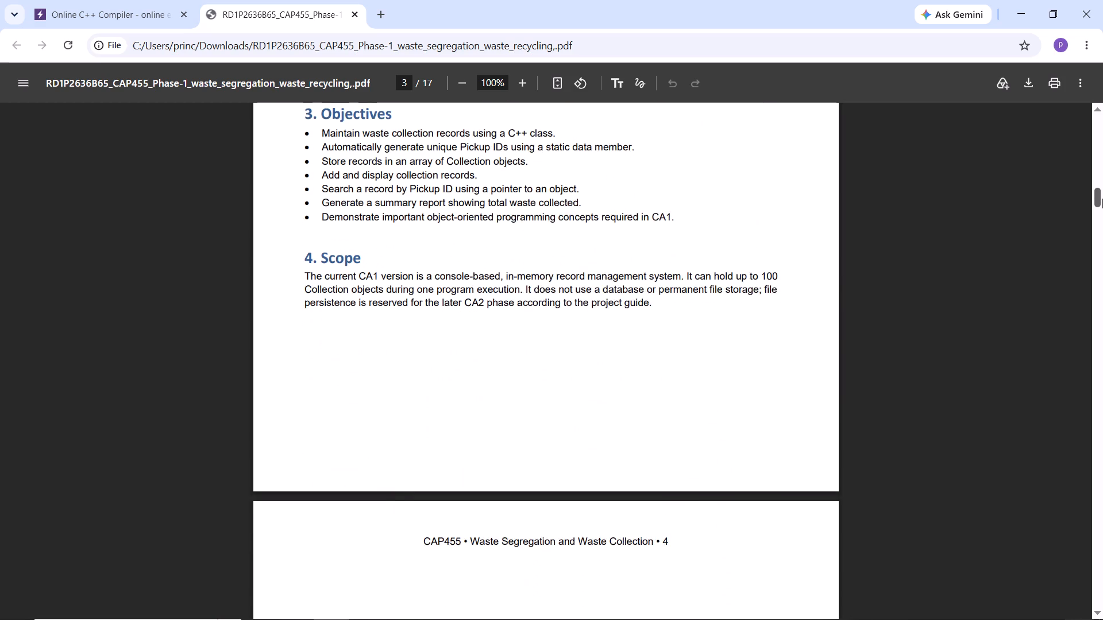
{"action": "left_click_drag", "start_coordinate": [1102, 199], "coordinate": [1102, 202]}
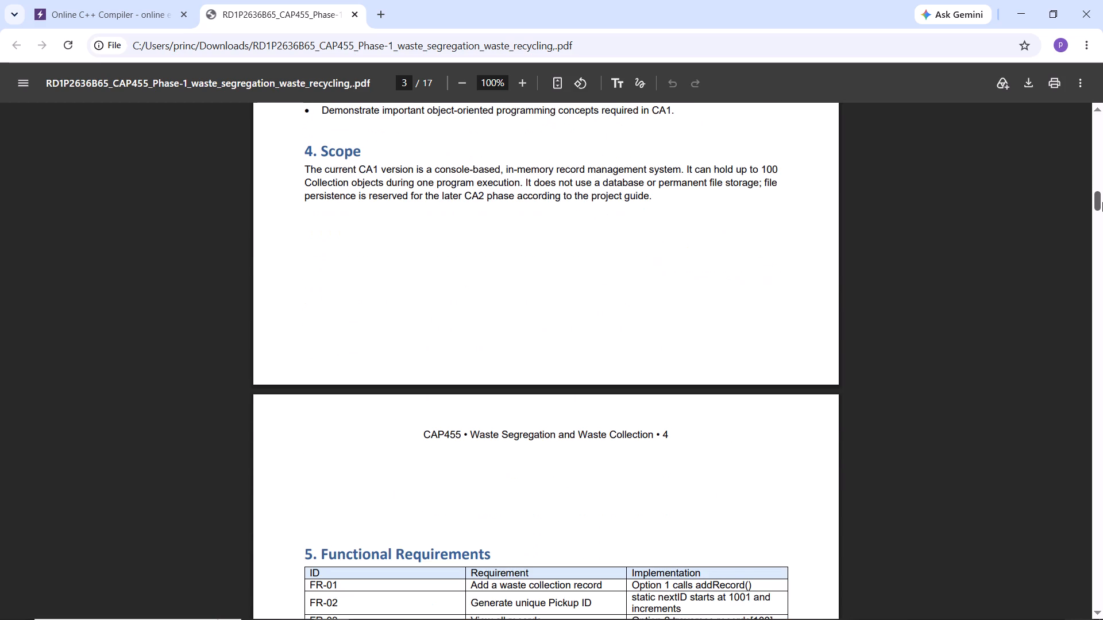
Review the Functional Requirements, Non-Functional Requirements and Data Dictionary on page 4 of the PDF.
{"action": "left_click_drag", "start_coordinate": [1102, 202], "coordinate": [1102, 203]}
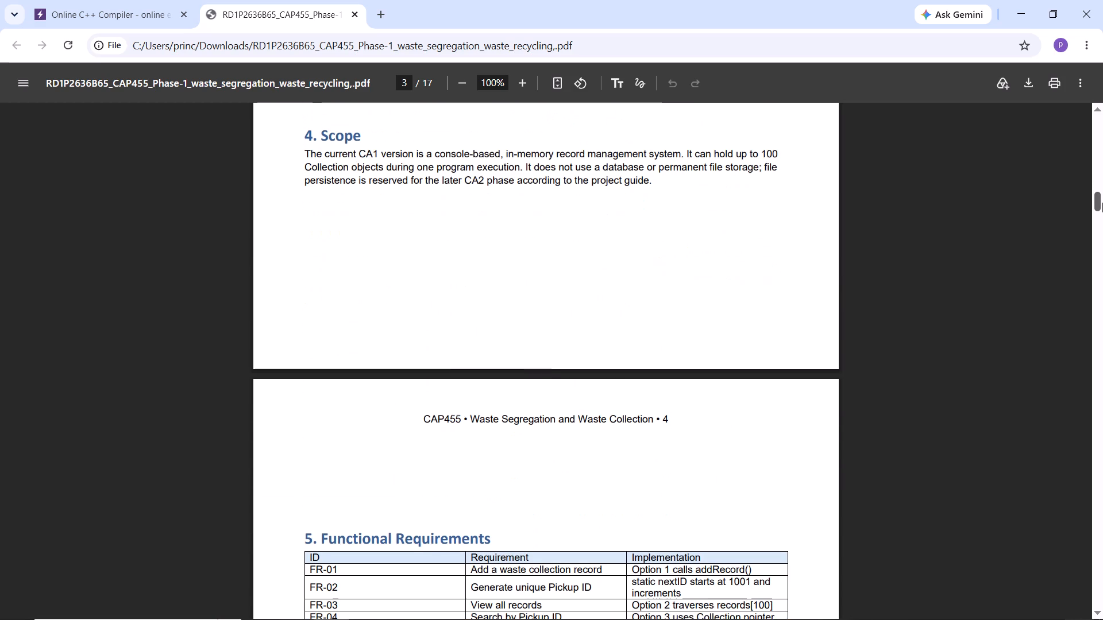
{"action": "left_click_drag", "start_coordinate": [1102, 203], "coordinate": [1102, 206]}
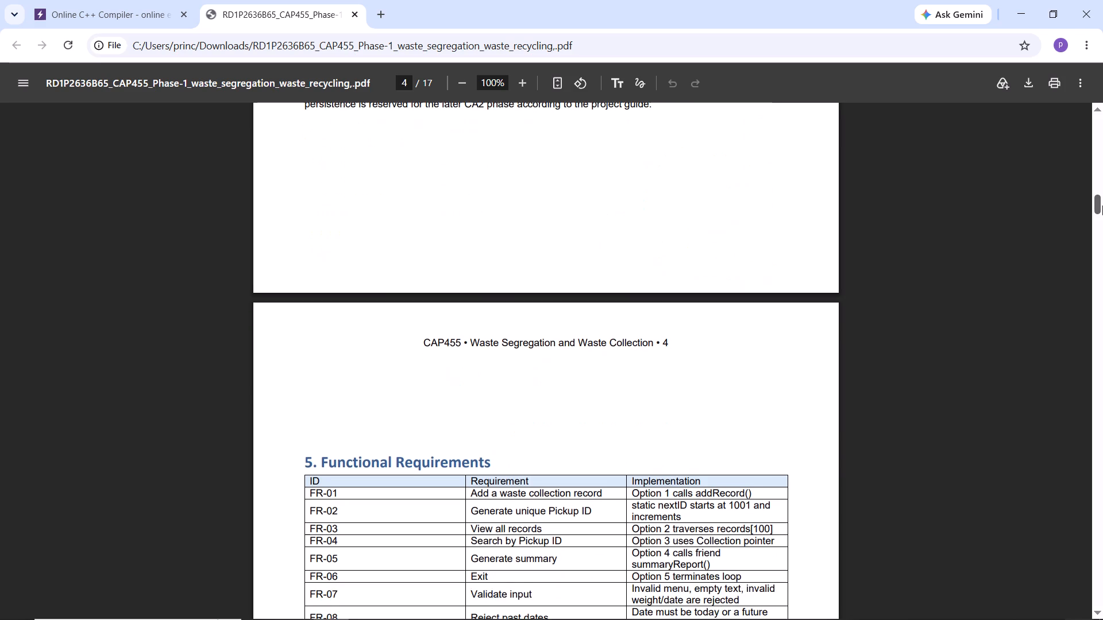
{"action": "left_click_drag", "start_coordinate": [1102, 206], "coordinate": [1102, 216]}
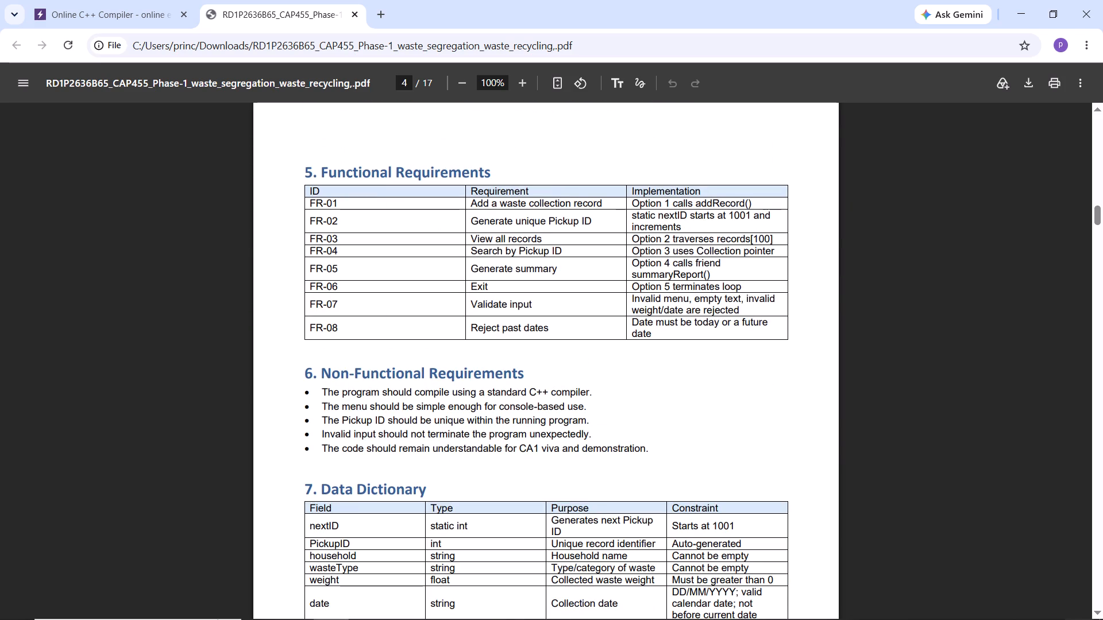
{"action": "left_click_drag", "start_coordinate": [1096, 217], "coordinate": [1102, 220]}
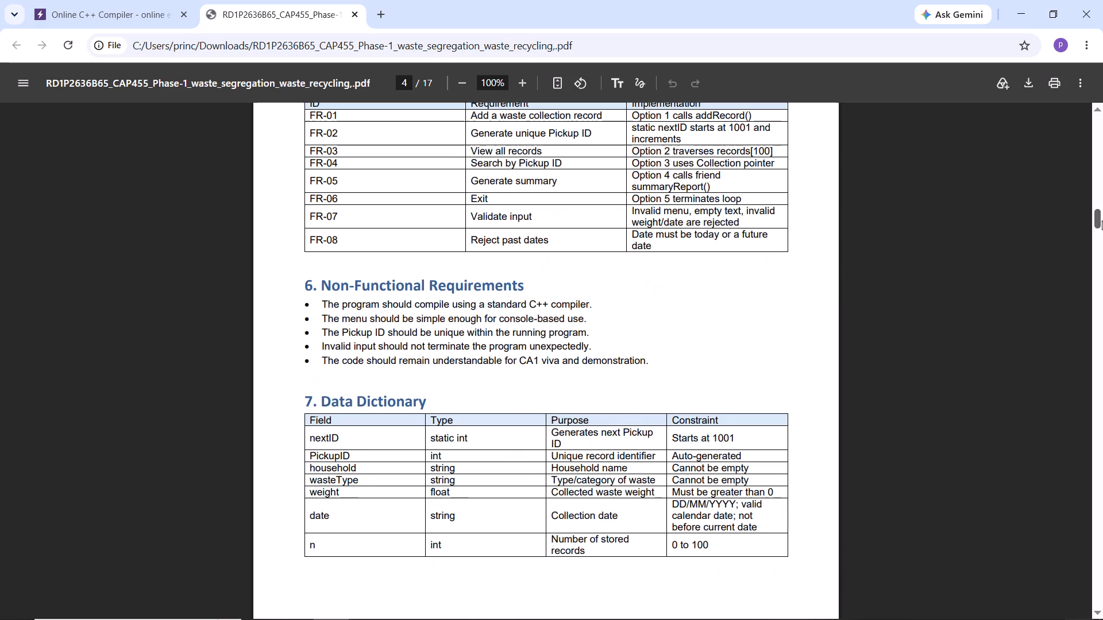
{"action": "left_click_drag", "start_coordinate": [1102, 220], "coordinate": [1102, 230]}
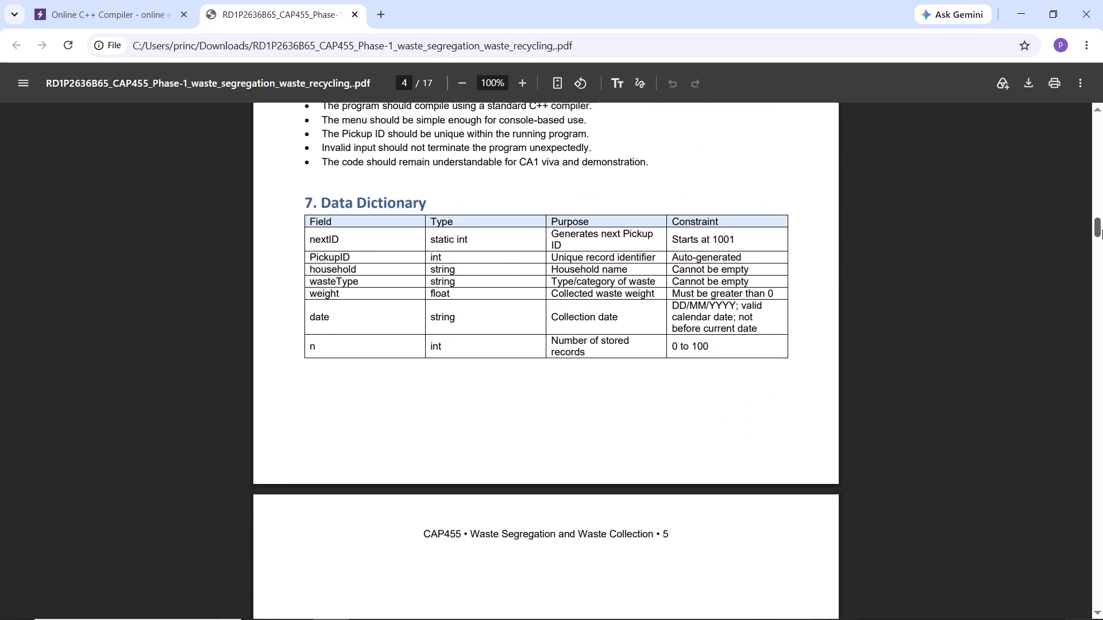
{"action": "left_click_drag", "start_coordinate": [1102, 230], "coordinate": [1102, 231]}
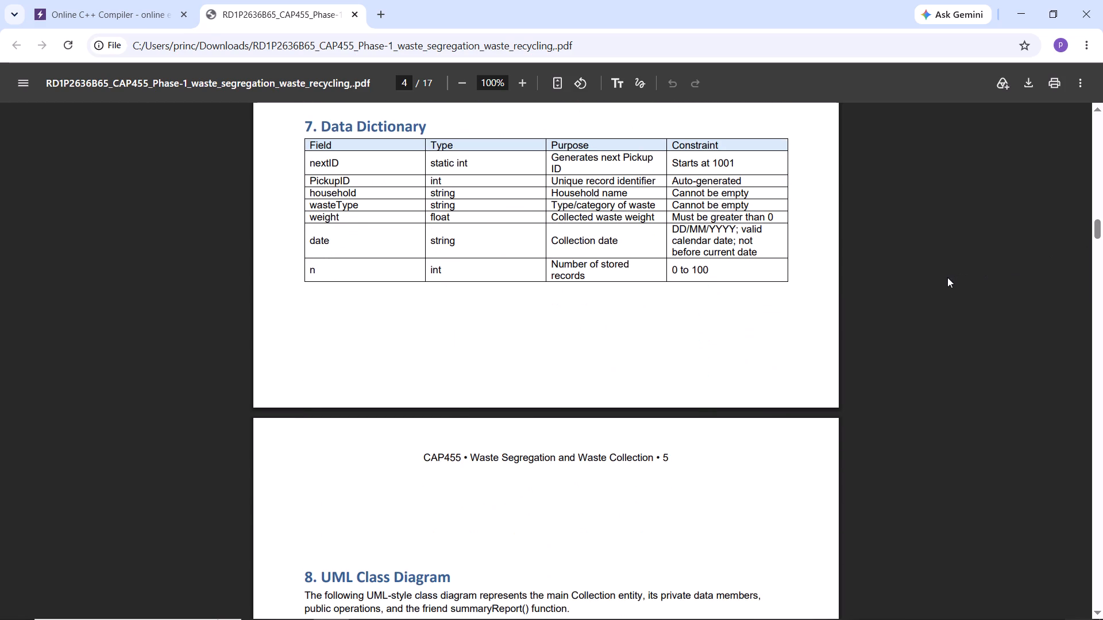
Review the UML class diagram and its explanation, the Data Flow Diagrams with their components, and the Program Flowchart.
{"action": "scroll", "coordinate": [947, 277], "scroll_direction": "down", "scroll_amount": 2}
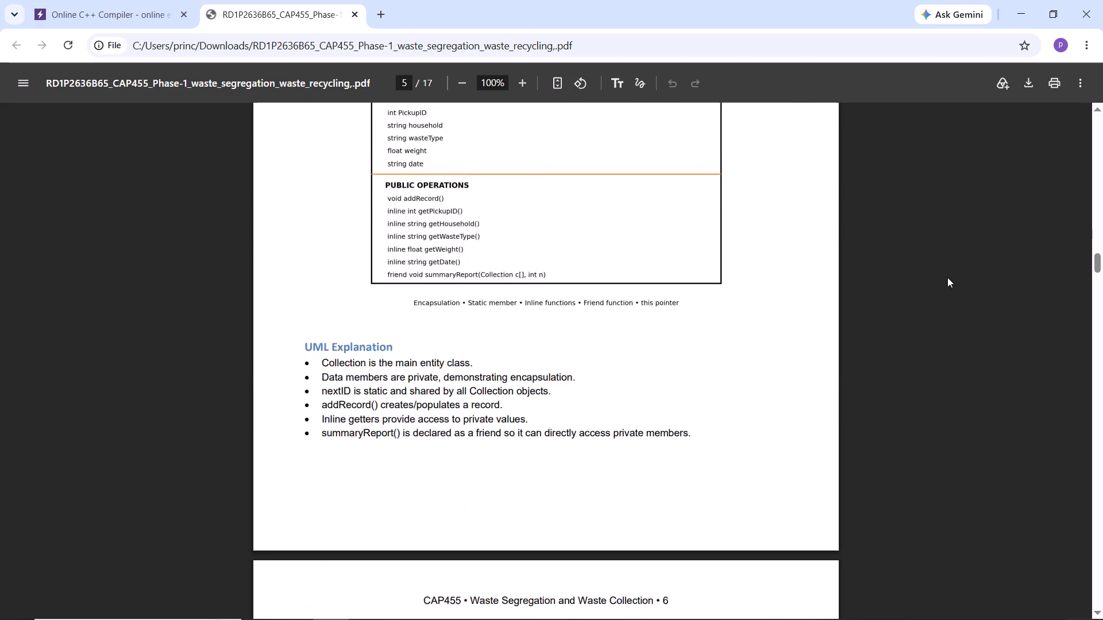
{"action": "scroll", "coordinate": [947, 277], "scroll_direction": "down", "scroll_amount": 1}
{"action": "scroll", "coordinate": [947, 277], "scroll_direction": "up", "scroll_amount": 1}
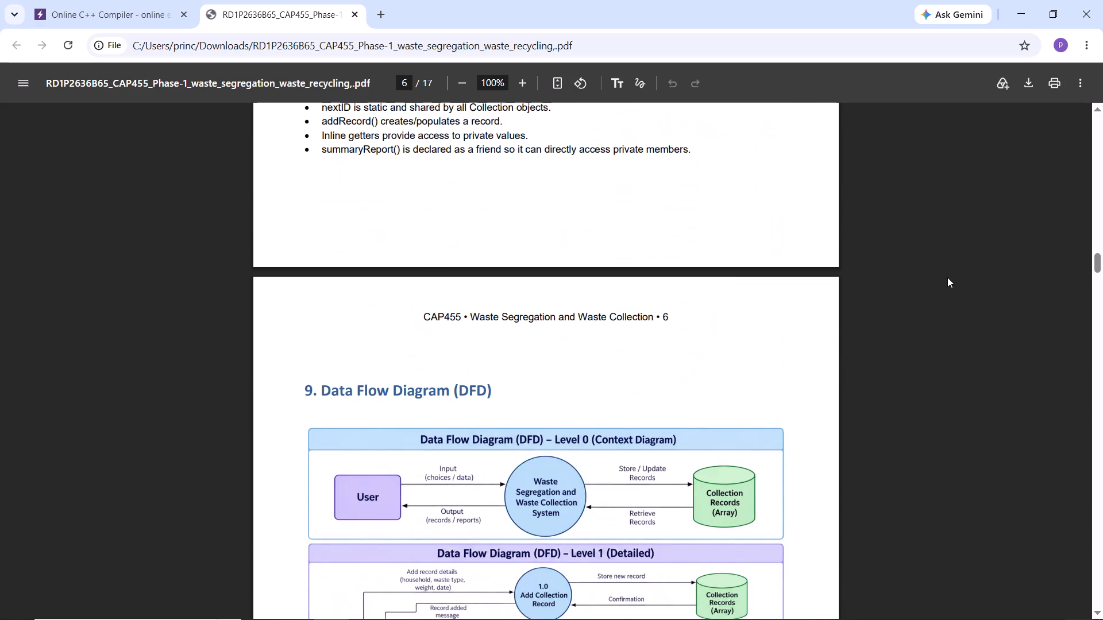
{"action": "left_click_drag", "start_coordinate": [1101, 261], "coordinate": [1102, 267]}
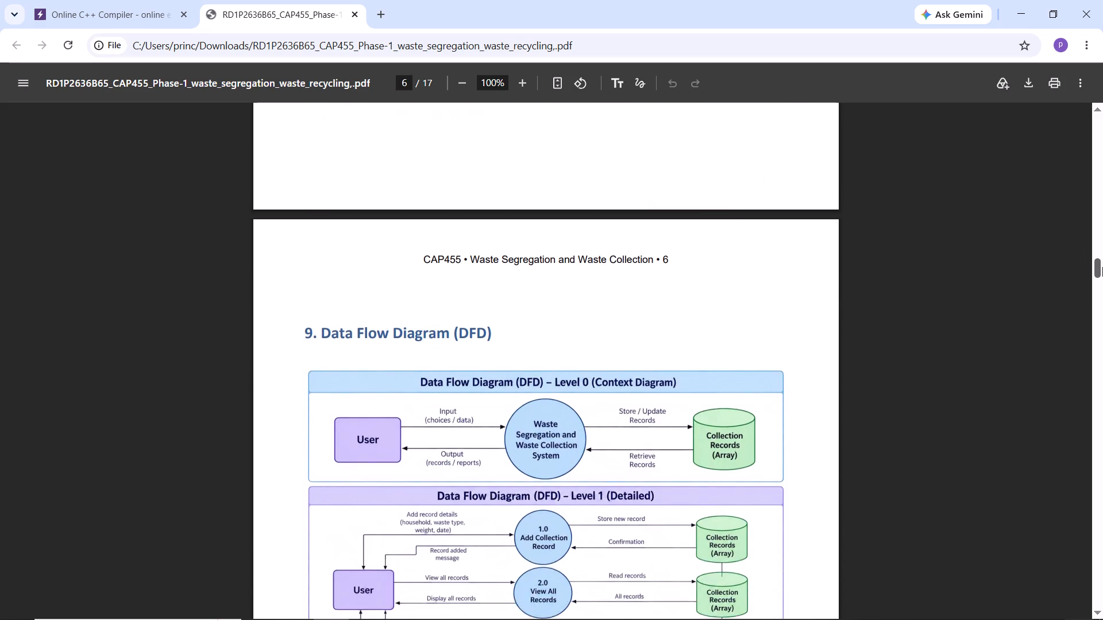
{"action": "left_click_drag", "start_coordinate": [1102, 267], "coordinate": [1102, 285]}
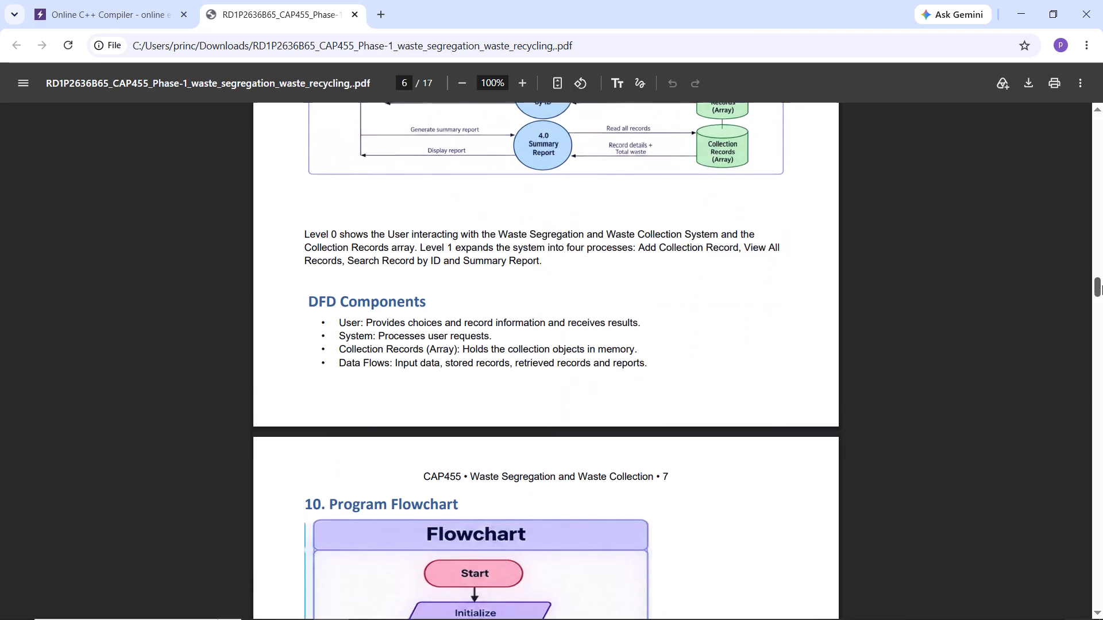
{"action": "left_click_drag", "start_coordinate": [1102, 285], "coordinate": [1102, 300]}
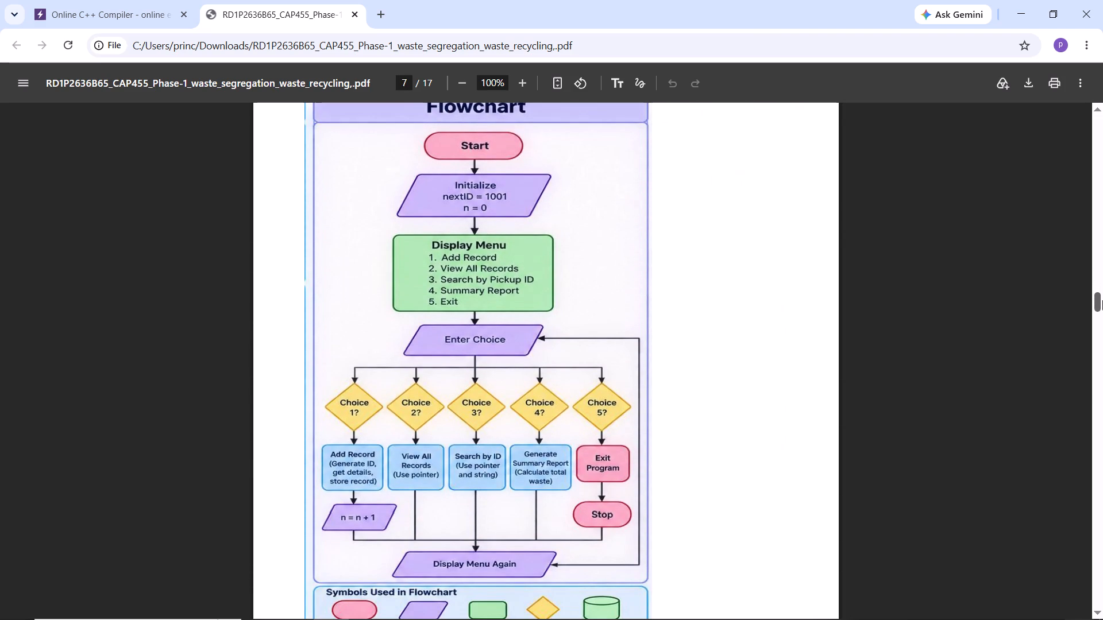
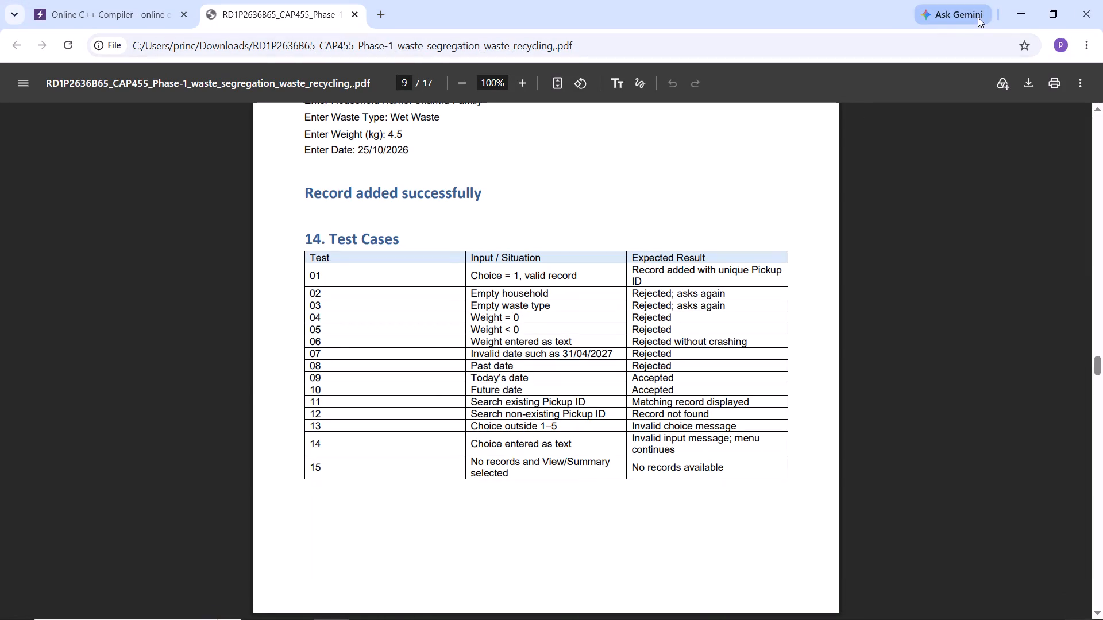
Review the PDF from the Test Cases table through the Conclusion to the start of the Source Code section.
{"action": "scroll", "coordinate": [709, 253], "scroll_direction": "down", "scroll_amount": 3}
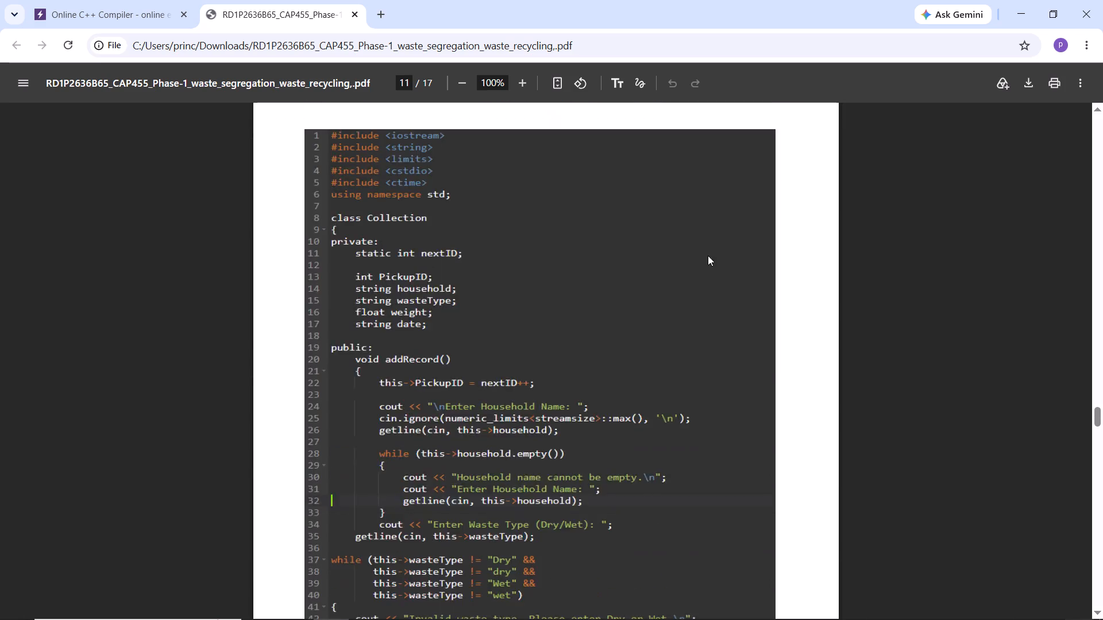
{"action": "scroll", "coordinate": [704, 260], "scroll_direction": "down", "scroll_amount": 1}
{"action": "scroll", "coordinate": [704, 260], "scroll_direction": "up", "scroll_amount": 2}
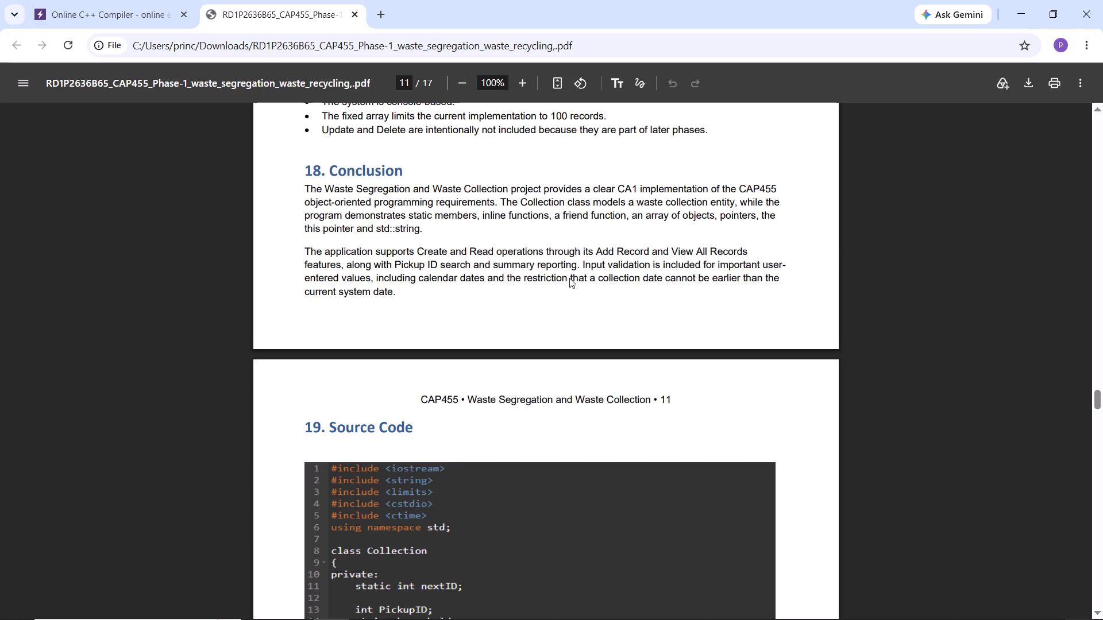
Review the source code images and the labelled output screenshots through to the last page of the PDF.
{"action": "scroll", "coordinate": [569, 278], "scroll_direction": "down", "scroll_amount": 3}
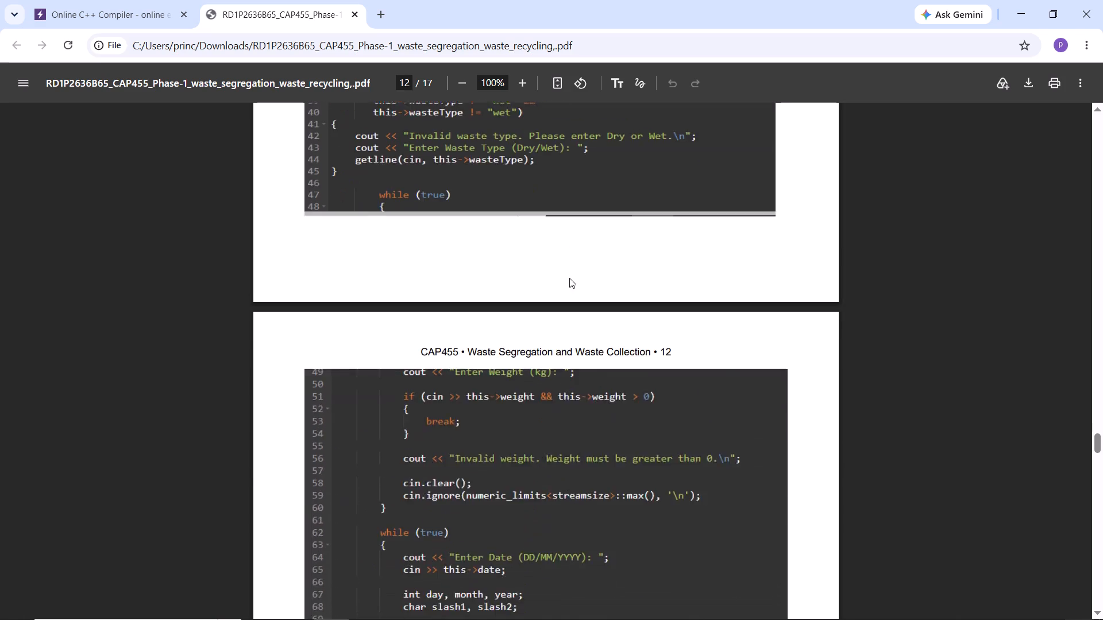
{"action": "scroll", "coordinate": [569, 278], "scroll_direction": "down", "scroll_amount": 8}
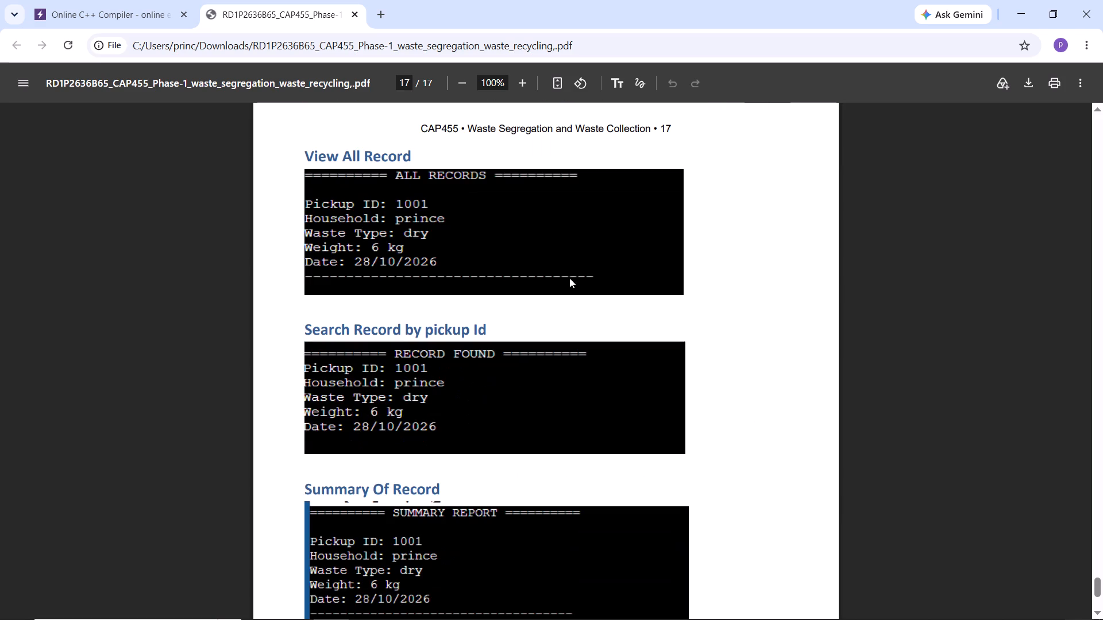
{"action": "scroll", "coordinate": [569, 279], "scroll_direction": "down", "scroll_amount": 2}
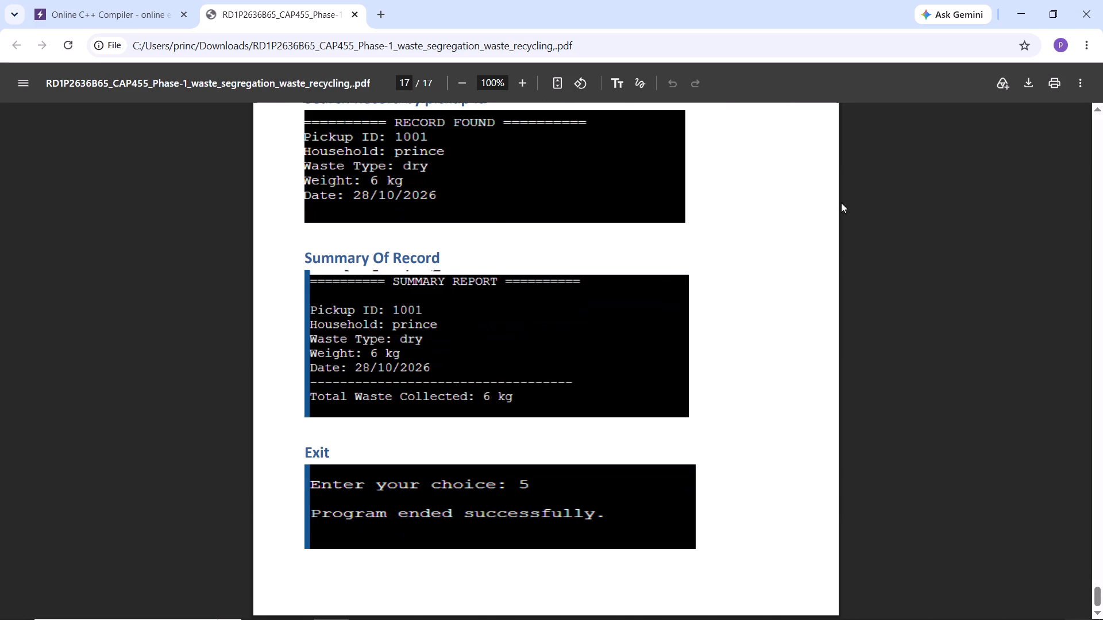
Search for "ums lpu" in a new tab, reach the university's UMS portal and log in with the saved credentials.
{"action": "left_click", "coordinate": [389, 12]}
{"action": "left_click", "coordinate": [468, 280]}
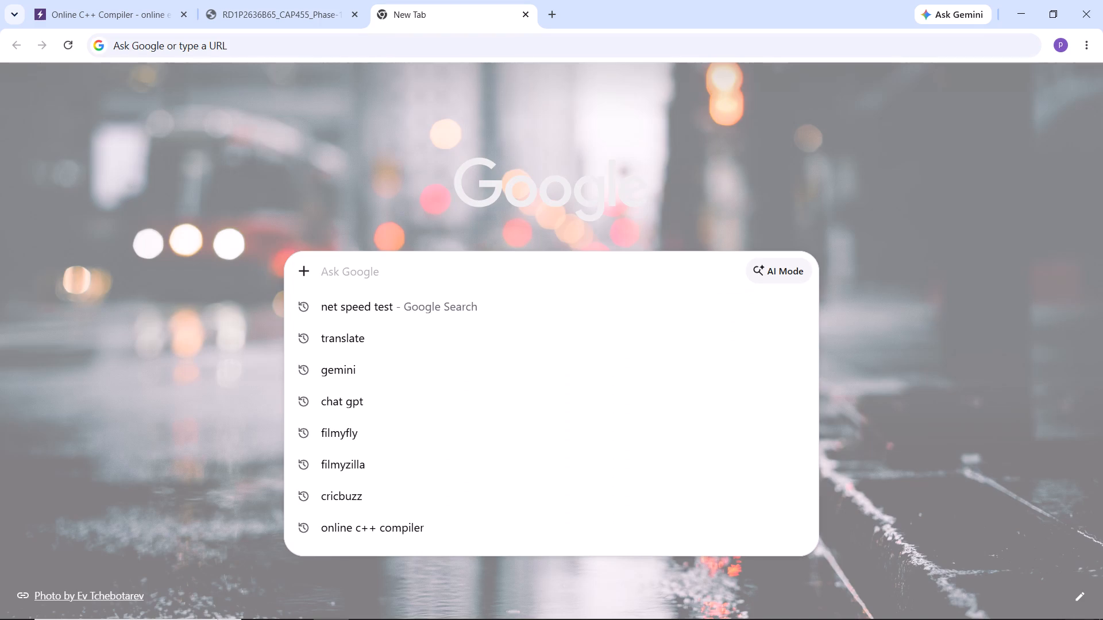
{"action": "type", "text": "um"}
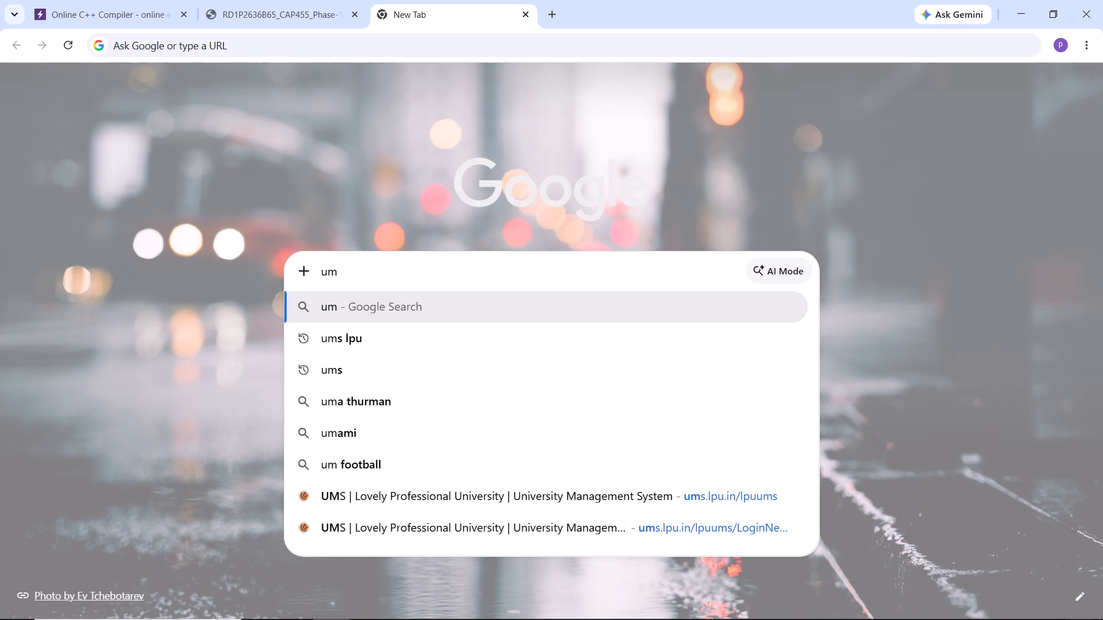
{"action": "key", "text": "Down"}
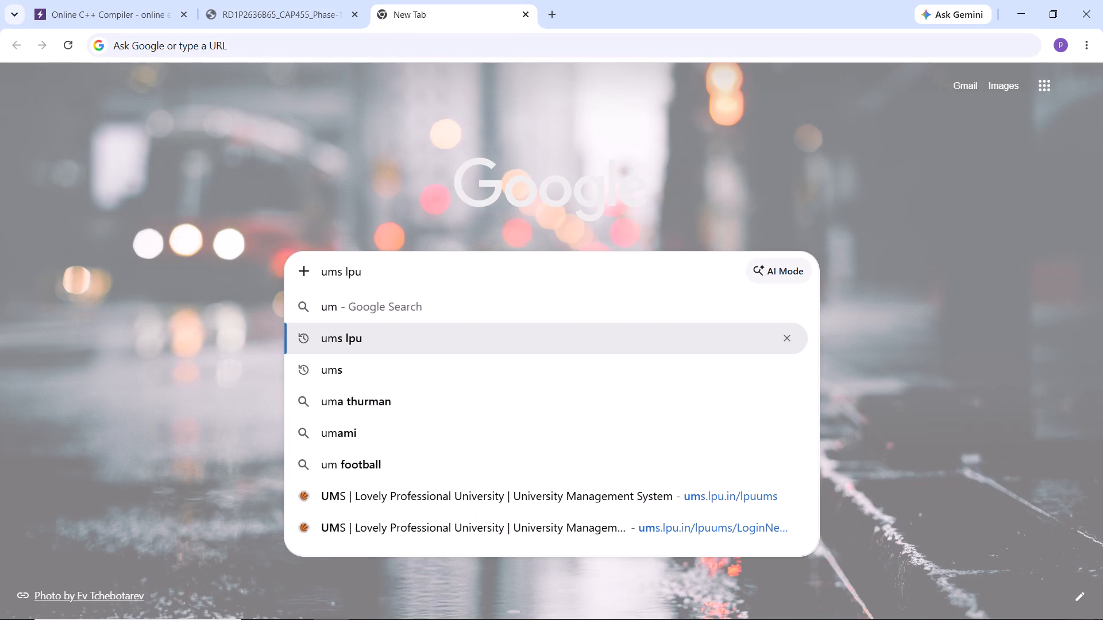
{"action": "key", "text": "Return"}
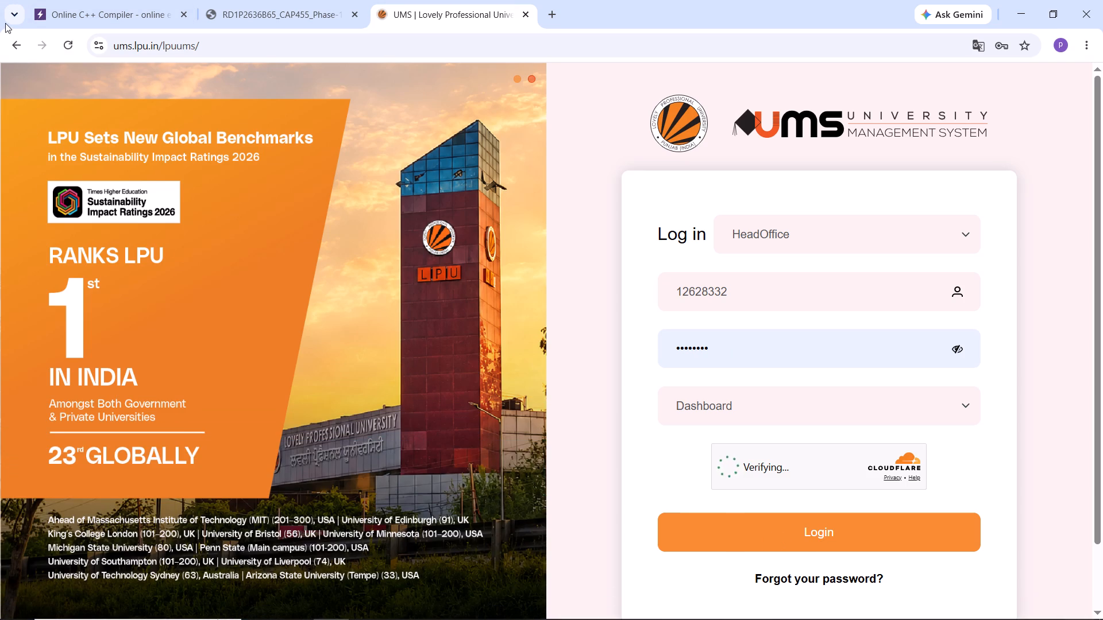
{"action": "left_click", "coordinate": [19, 45]}
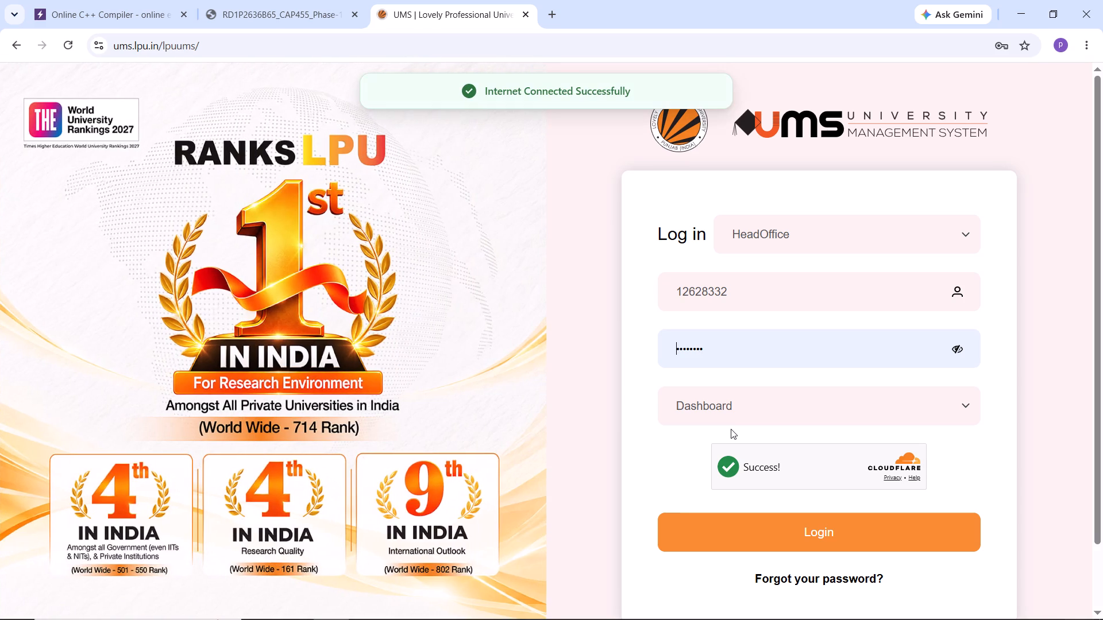
{"action": "left_click", "coordinate": [749, 517]}
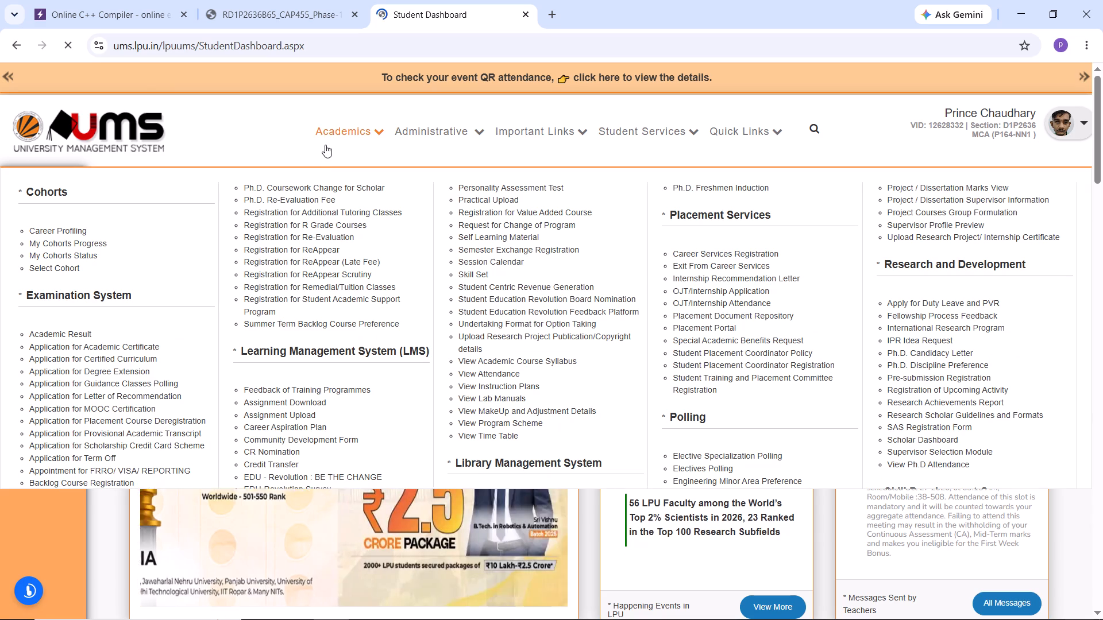
Search the student dashboard for "pra" and open the Practical Upload page.
{"action": "left_click", "coordinate": [325, 145]}
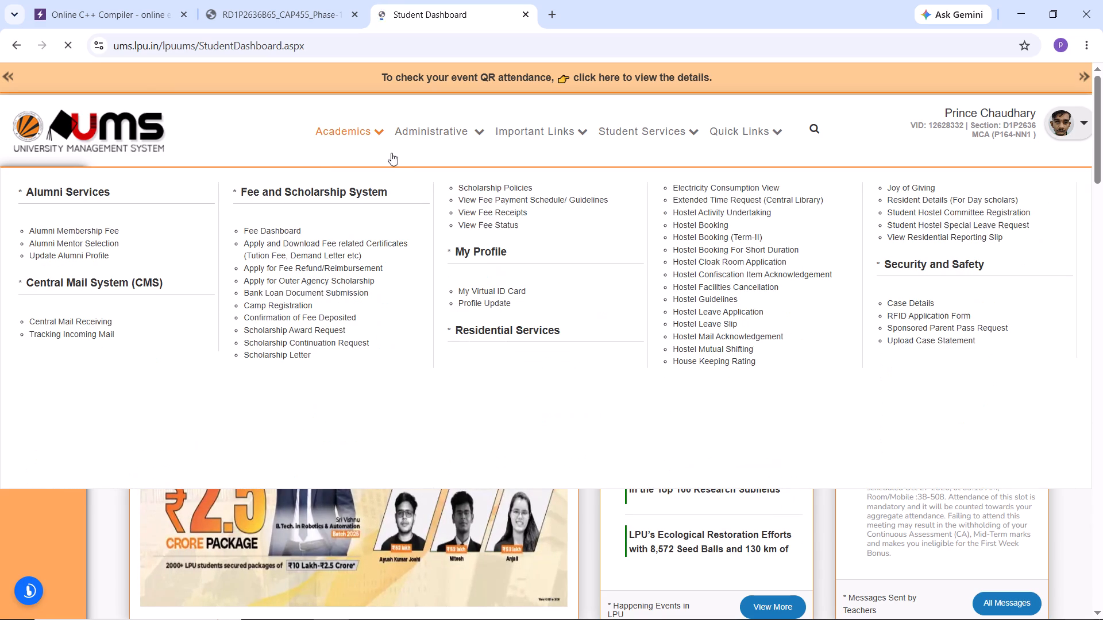
{"action": "left_click", "coordinate": [351, 131]}
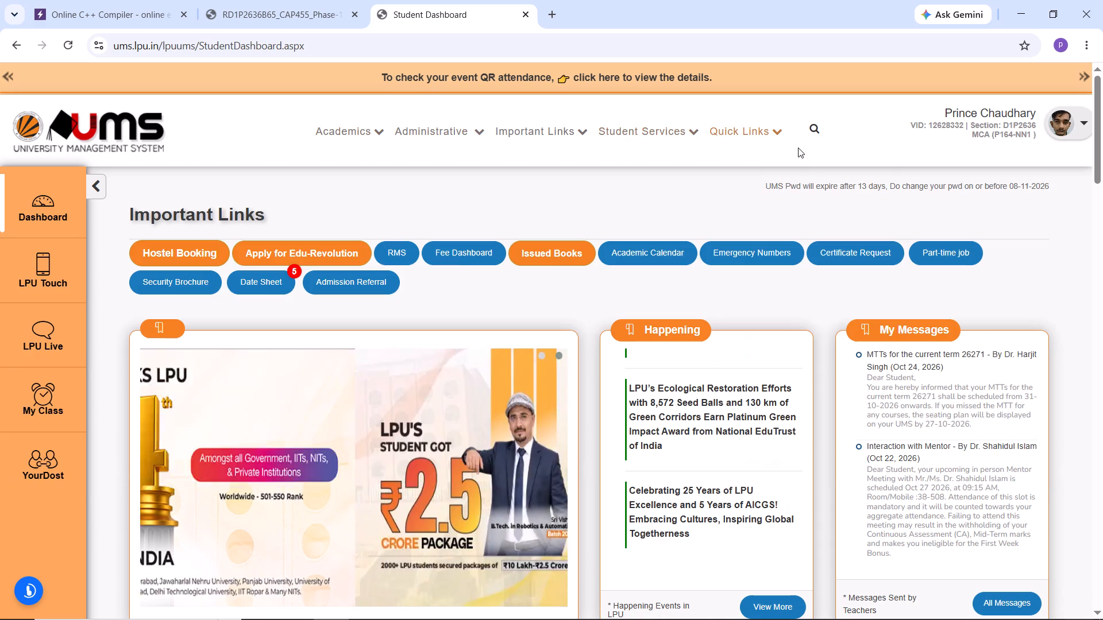
{"action": "left_click", "coordinate": [811, 132]}
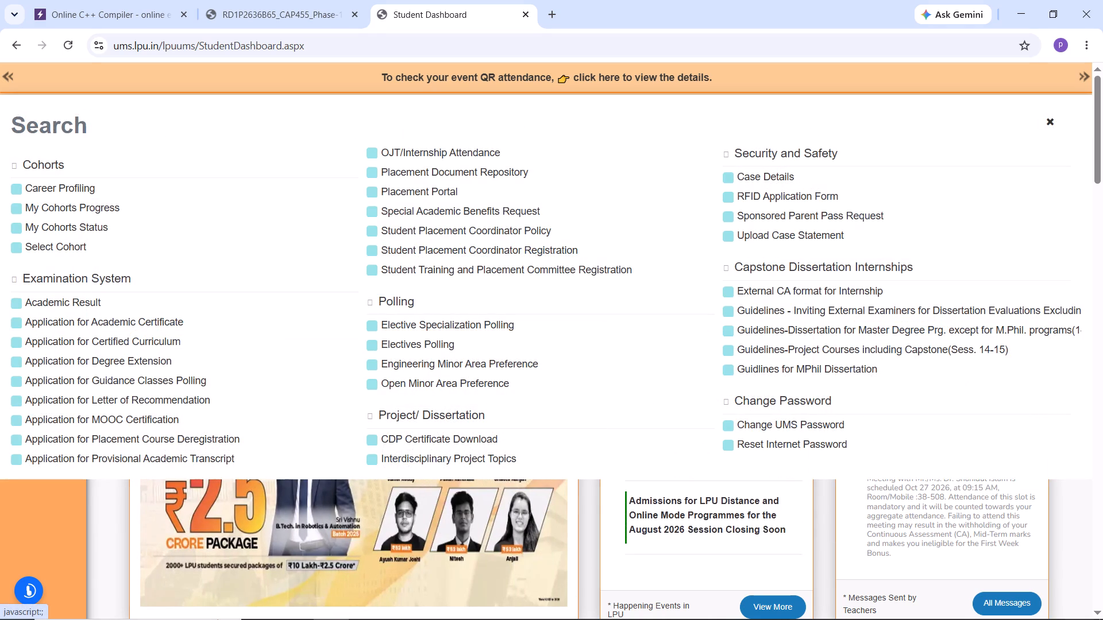
{"action": "key", "text": "p"}
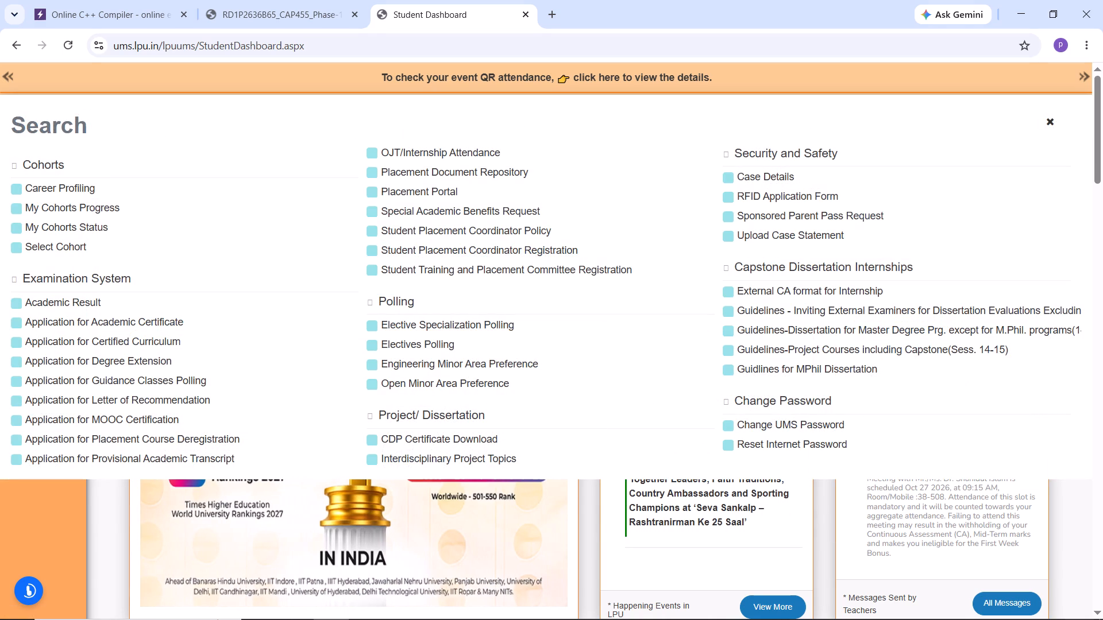
{"action": "left_click", "coordinate": [119, 138]}
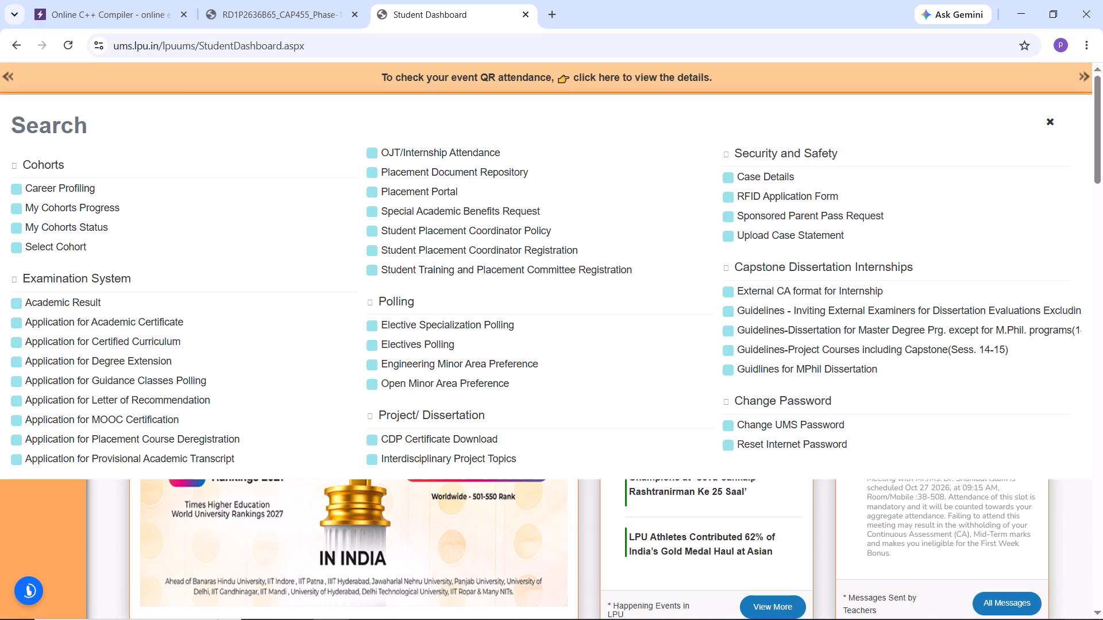
{"action": "type", "text": "pra"}
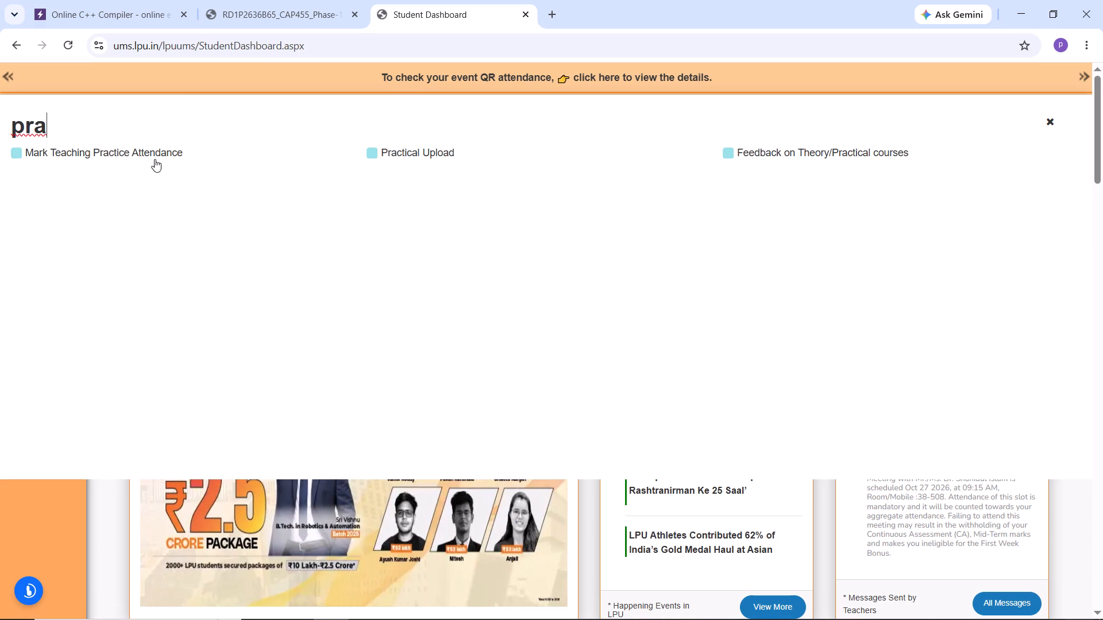
{"action": "left_click", "coordinate": [389, 156]}
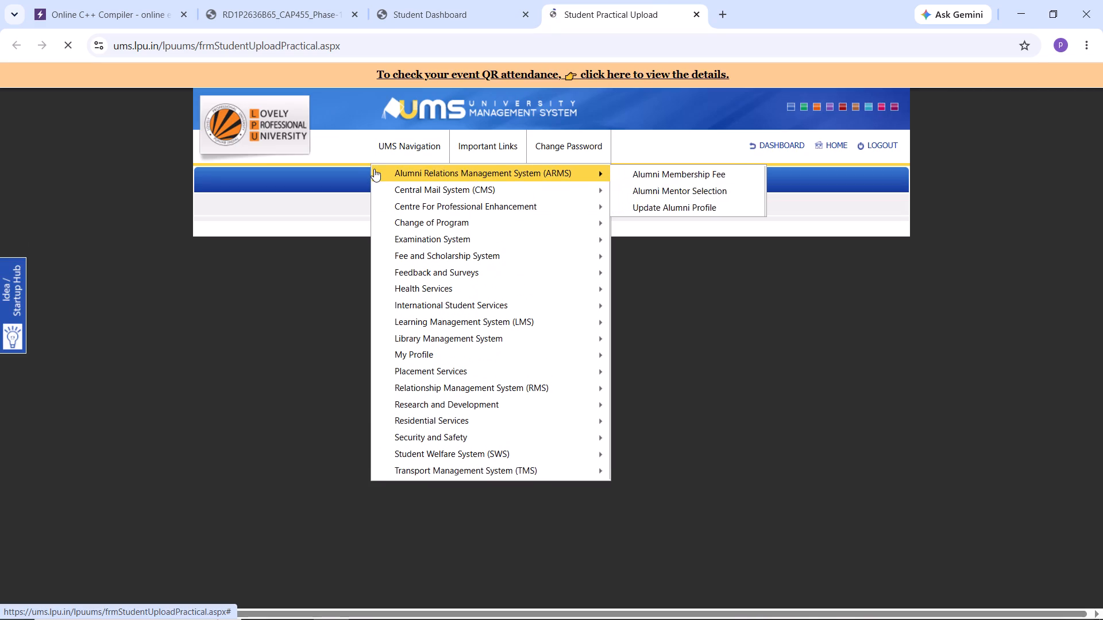
{"action": "left_click", "coordinate": [287, 340]}
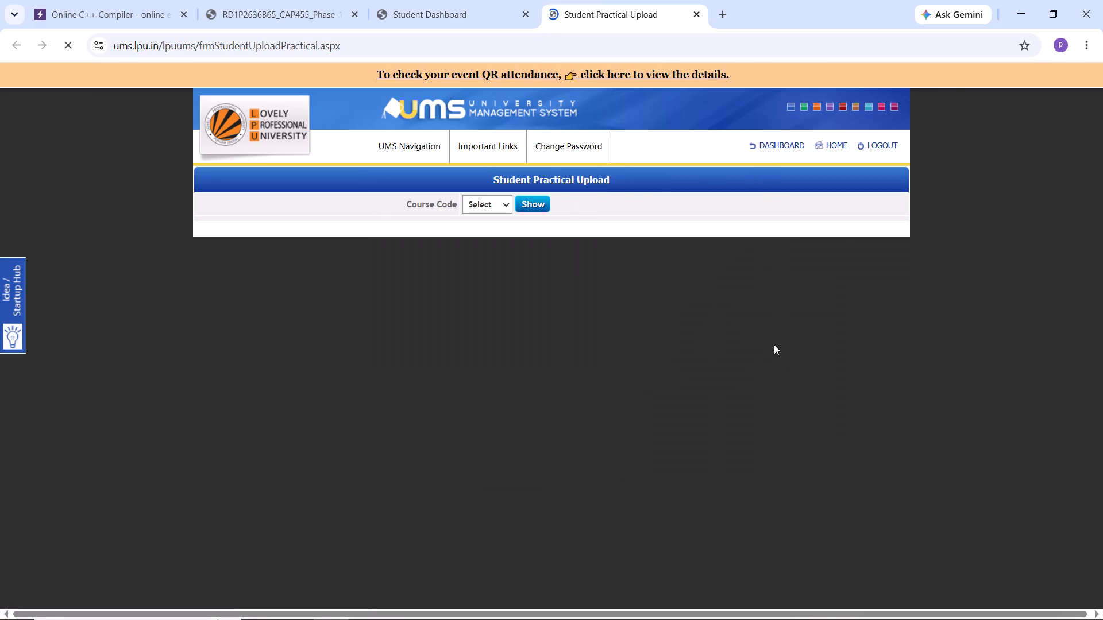
Select CAP455 as the course code for the Student Practical Upload.
{"action": "left_click", "coordinate": [503, 204]}
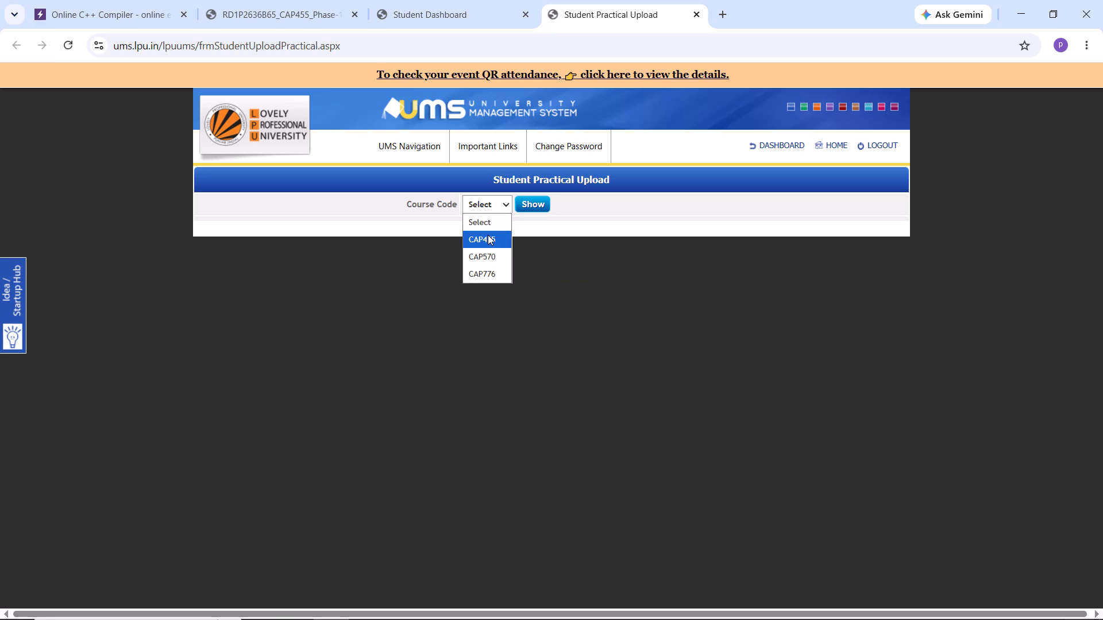
{"action": "left_click", "coordinate": [488, 235]}
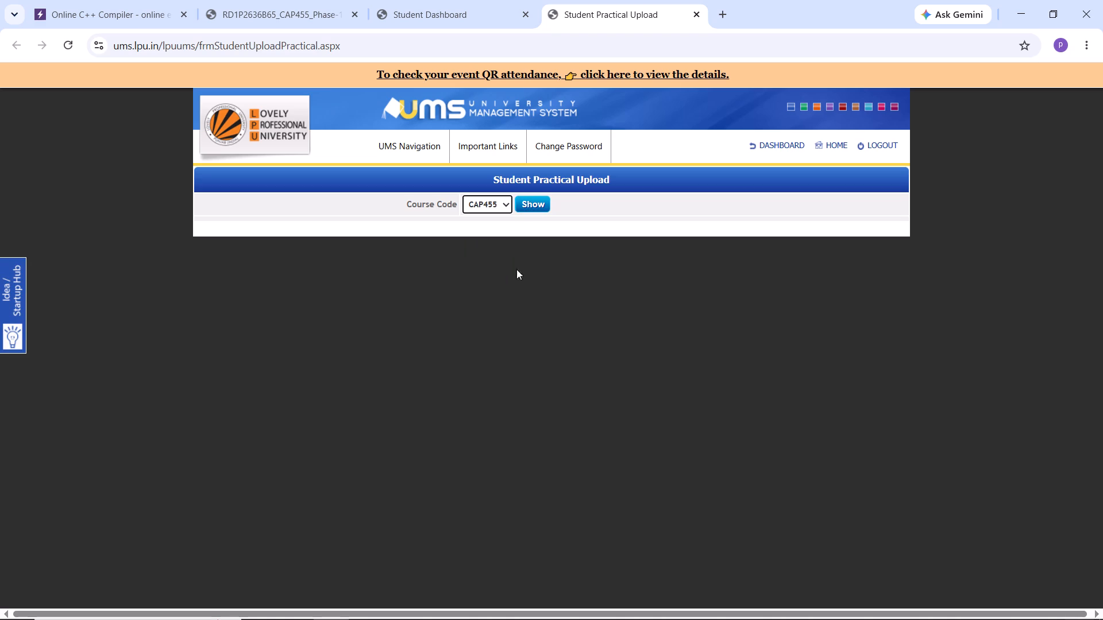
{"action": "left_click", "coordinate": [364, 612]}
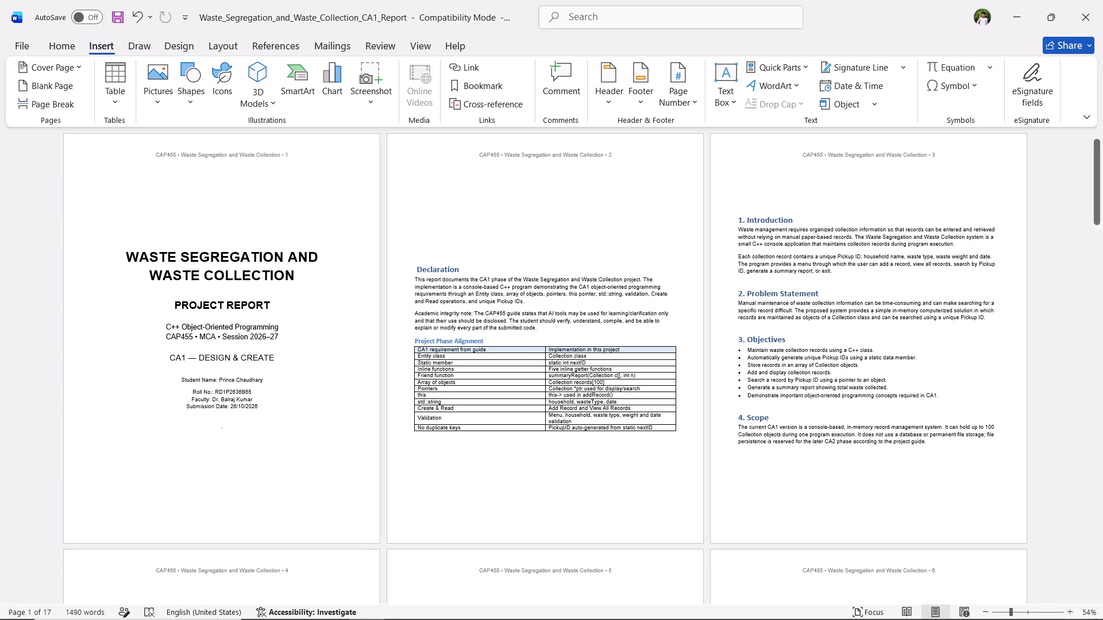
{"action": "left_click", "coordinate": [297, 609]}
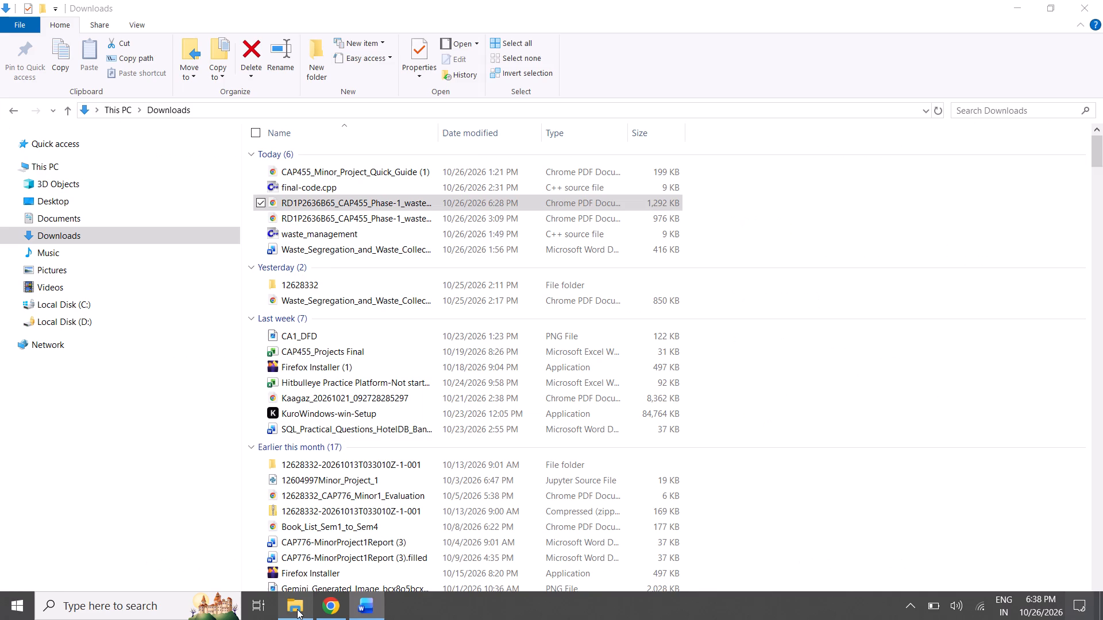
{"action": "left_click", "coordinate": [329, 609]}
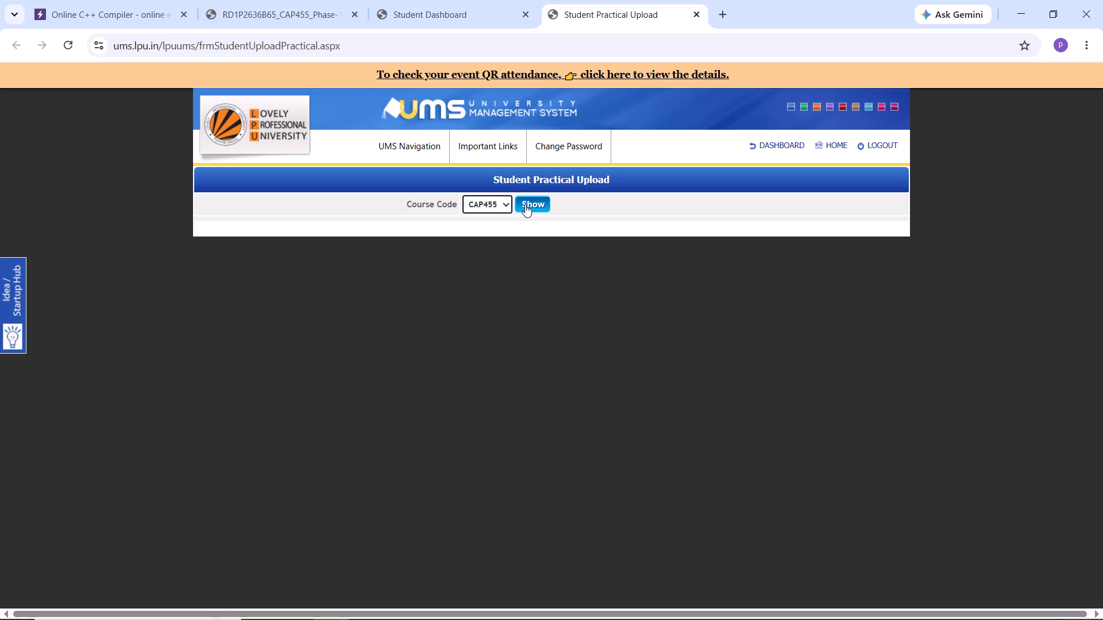
Show the CAP455 practicals and choose the 6:28 PM Phase-1 waste segregation PDF from Downloads as the P1 Phase1 Report file.
{"action": "left_click", "coordinate": [525, 204]}
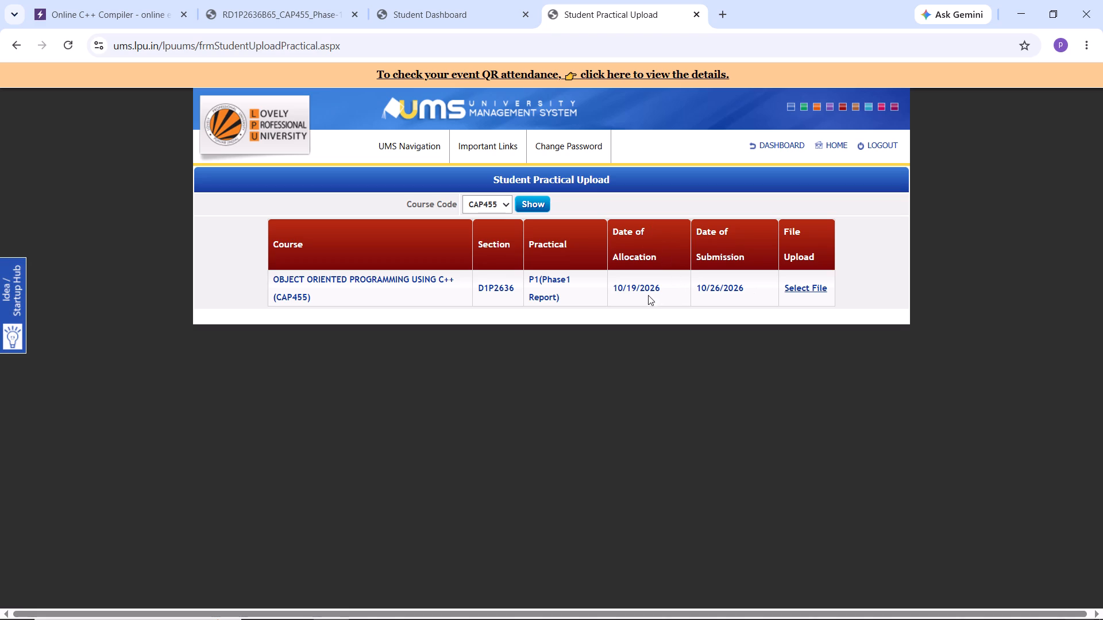
{"action": "left_click", "coordinate": [807, 288]}
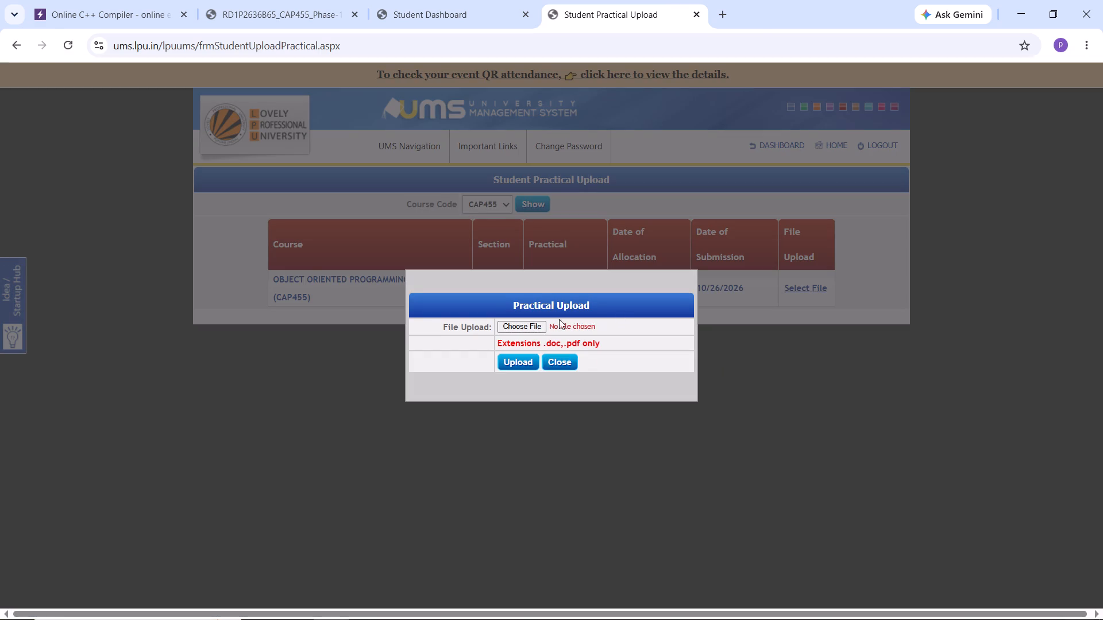
{"action": "left_click", "coordinate": [524, 325]}
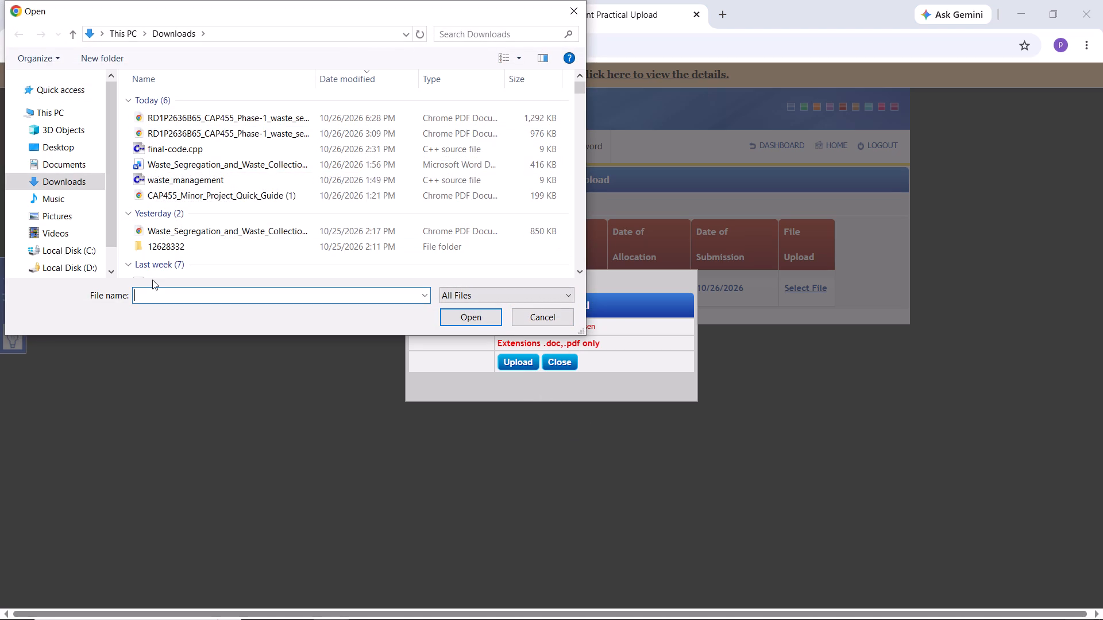
{"action": "left_click", "coordinate": [154, 118]}
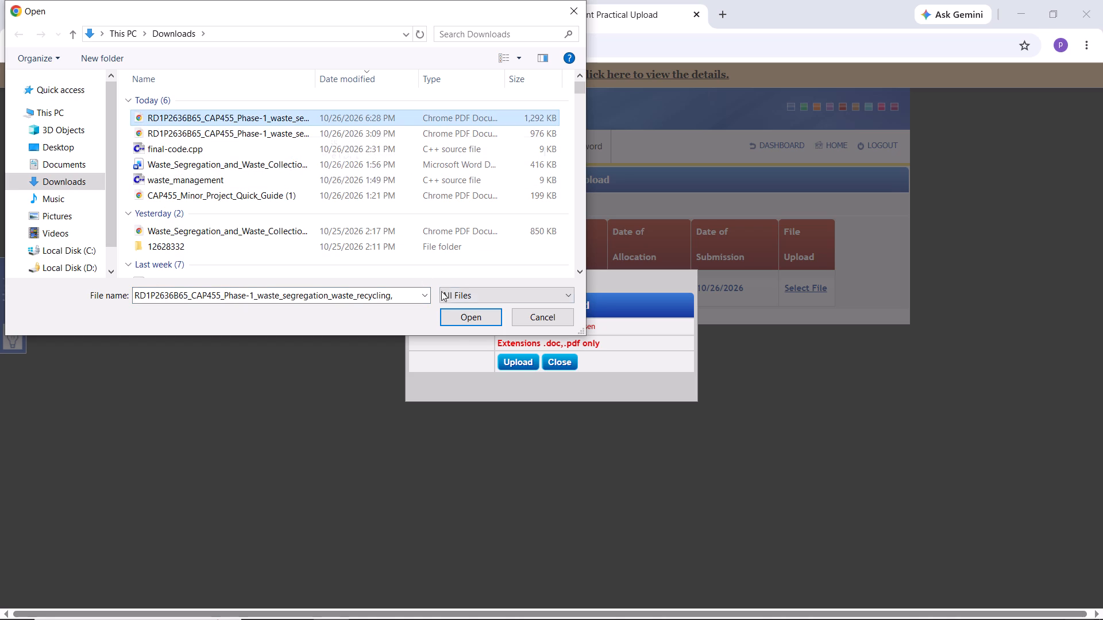
{"action": "left_click", "coordinate": [486, 317]}
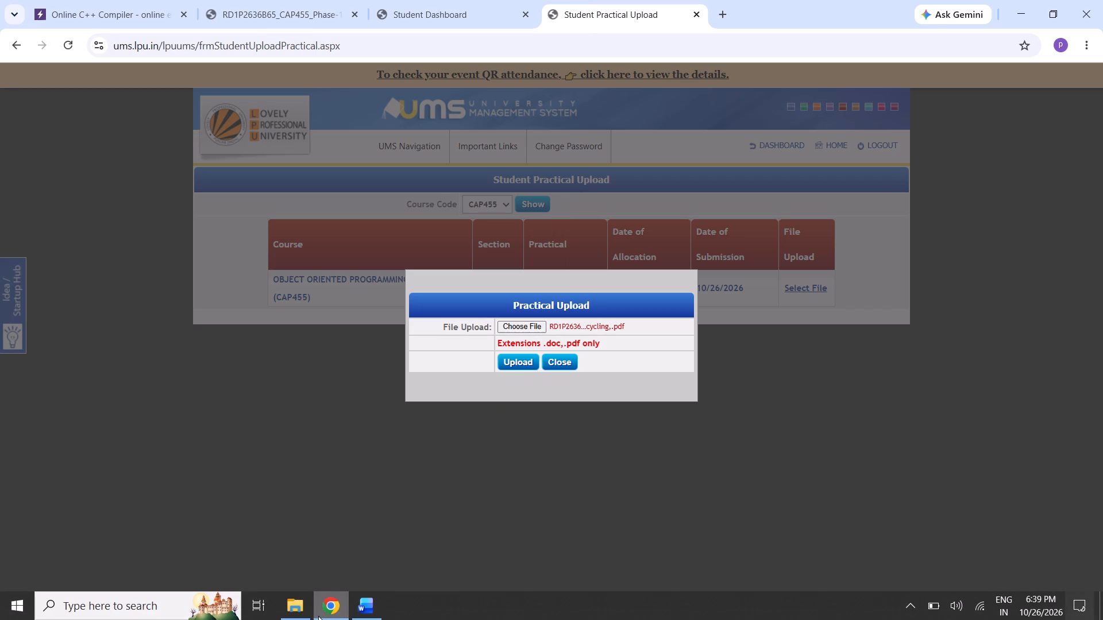
Switch to the Downloads folder in File Explorer to check the report files.
{"action": "left_click", "coordinate": [304, 604]}
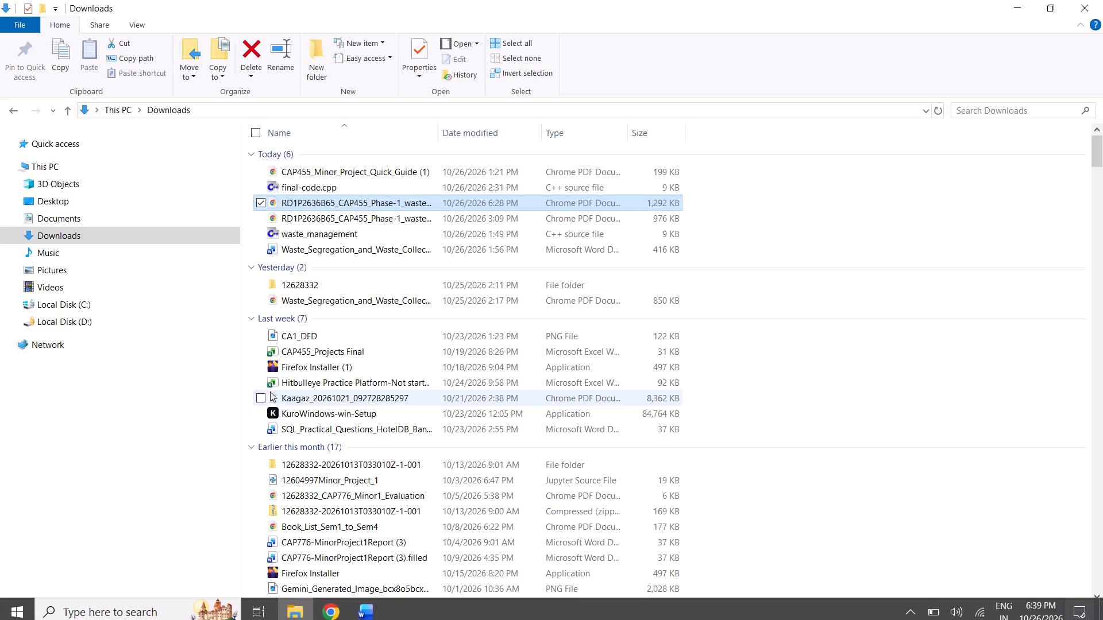